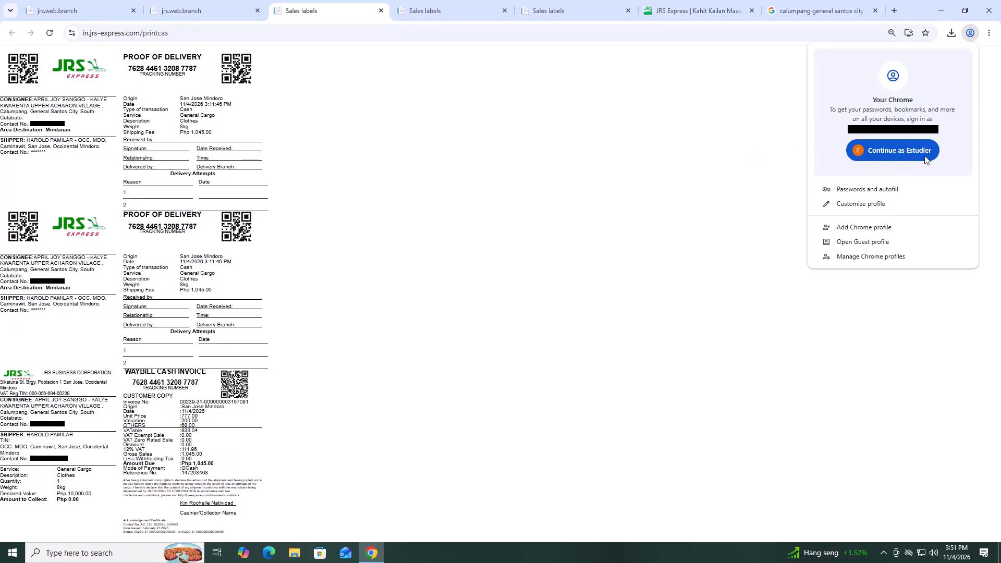
Delete the "Your Chrome" browser profile through Chrome profile management and close the profiles window.
left_click(855, 253)
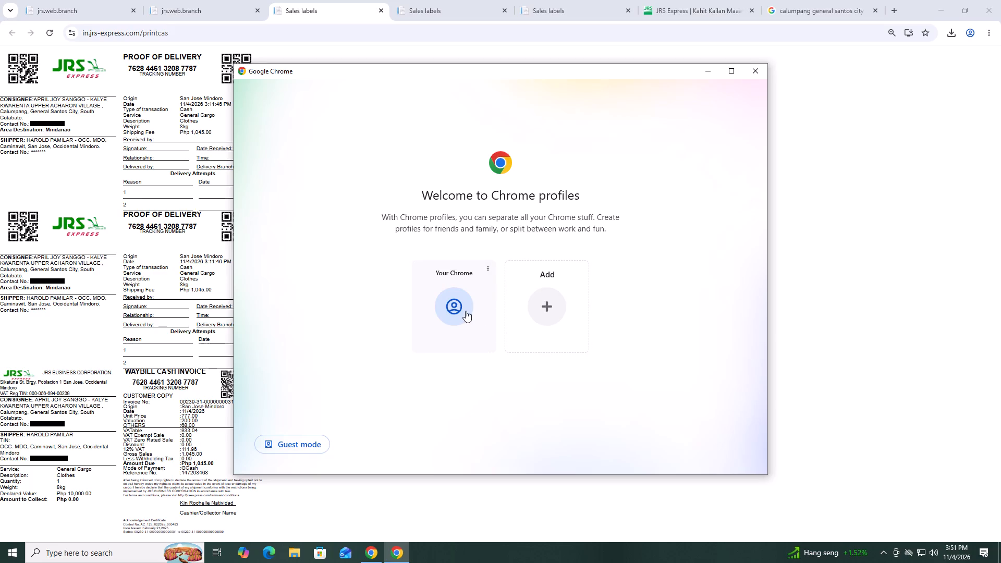
left_click_drag(466, 311, 566, 311)
left_click(452, 284)
left_click(420, 277)
left_click(486, 267)
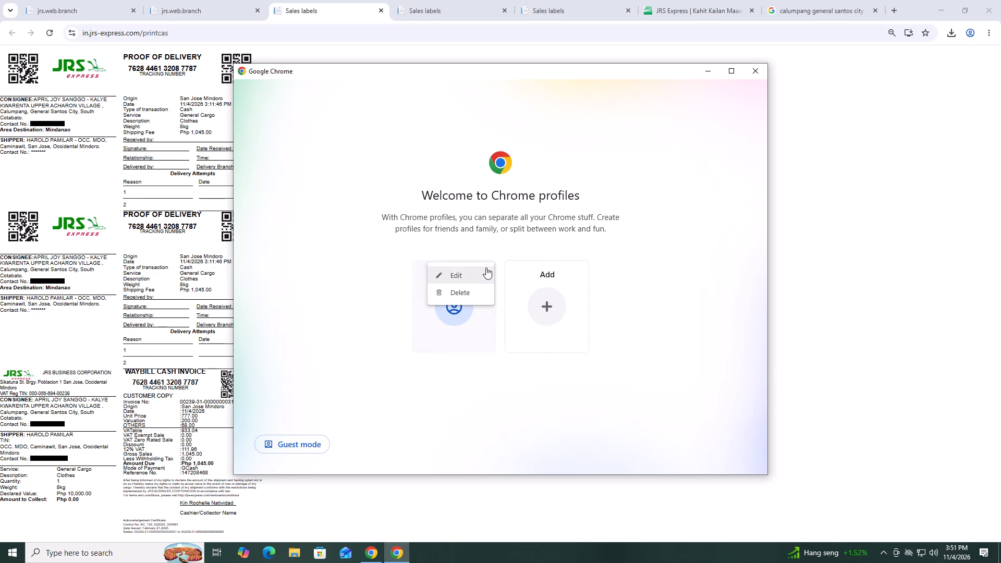
left_click(462, 291)
left_click(585, 351)
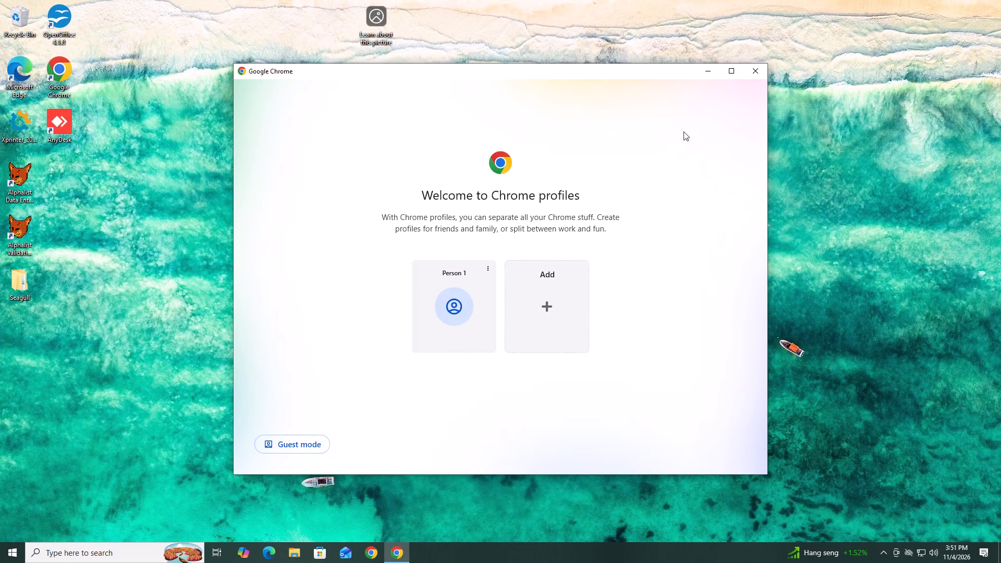
left_click(756, 76)
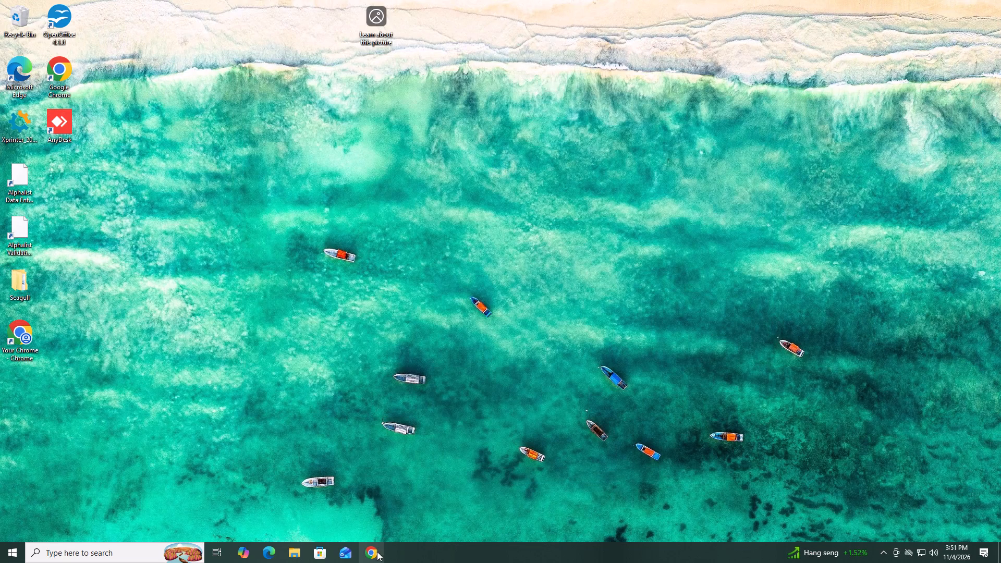
Launch Google Chrome again from the desktop.
left_click(376, 553)
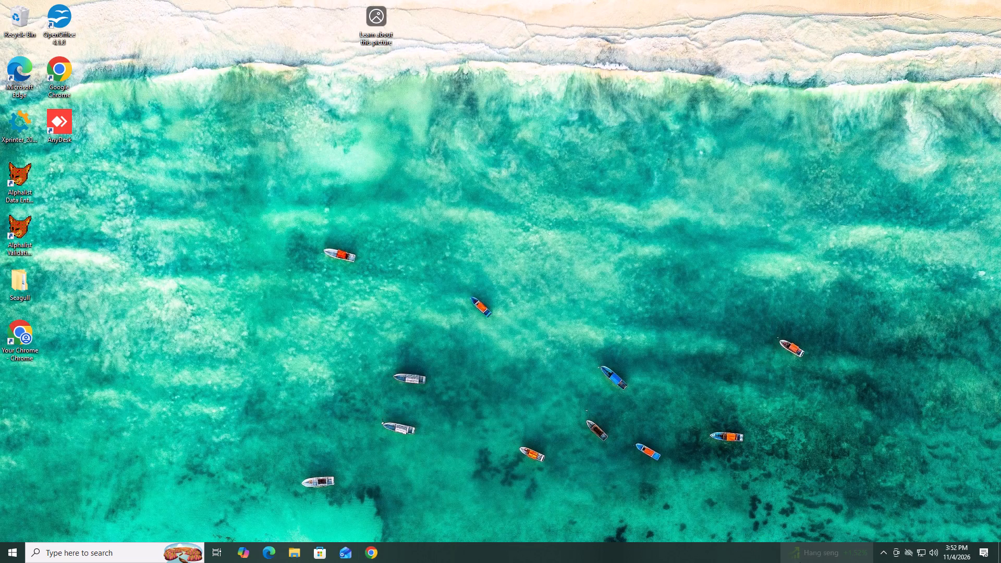
Open the options for the Windows taskbar.
right_click(840, 557)
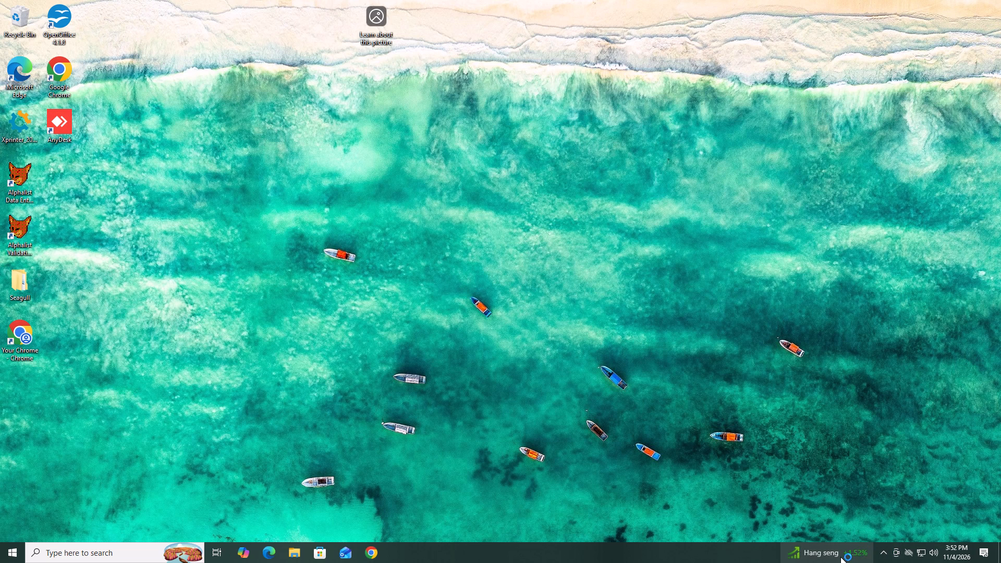
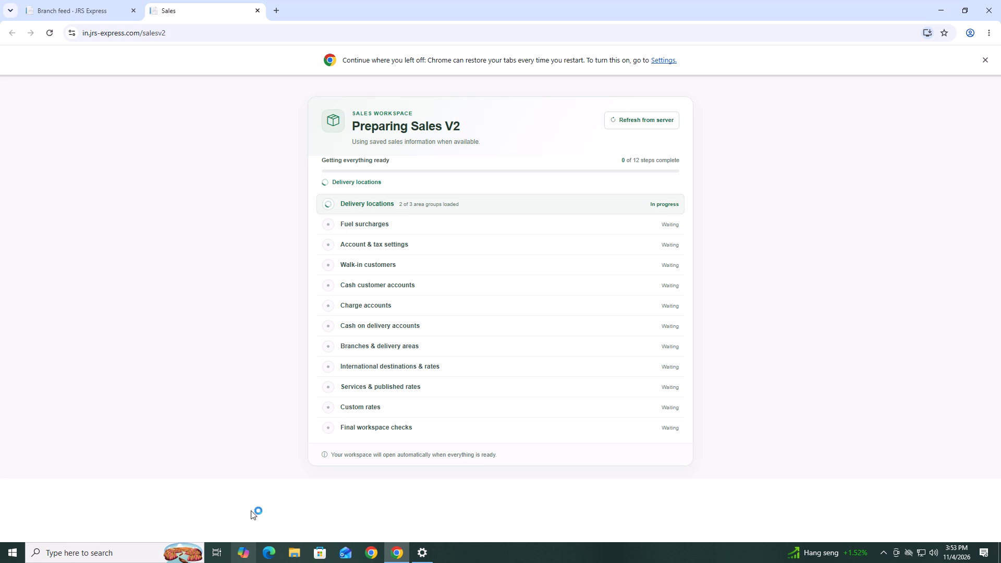
Open the original Sales page at in.jrs-express.com/sales from the JRS Express Branch feed.
left_click(108, 0)
left_click(55, 272)
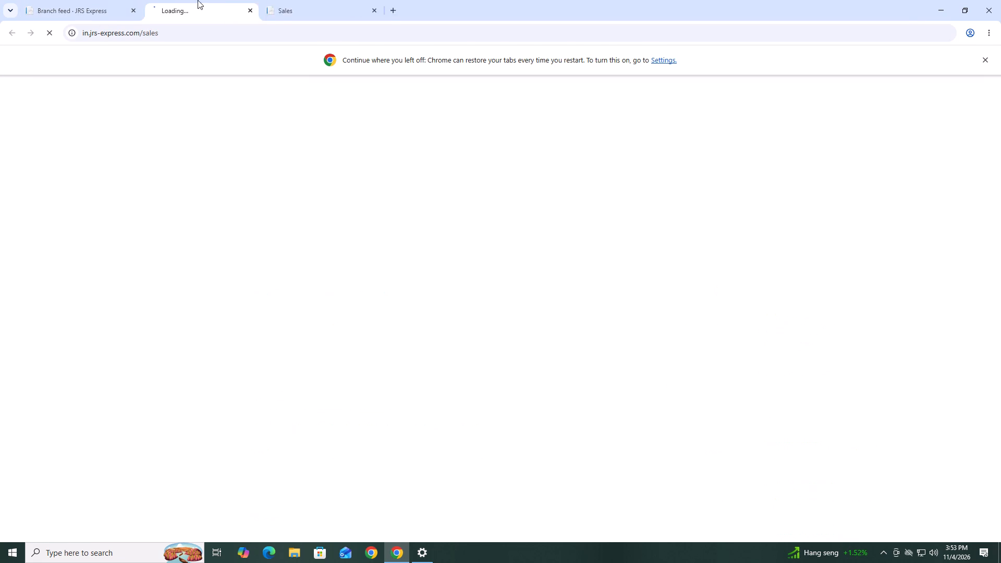
Compare the loading progress of the Sales V2 workspace and the Sales Encoding page, ending on Sales Encoding.
left_click(282, 0)
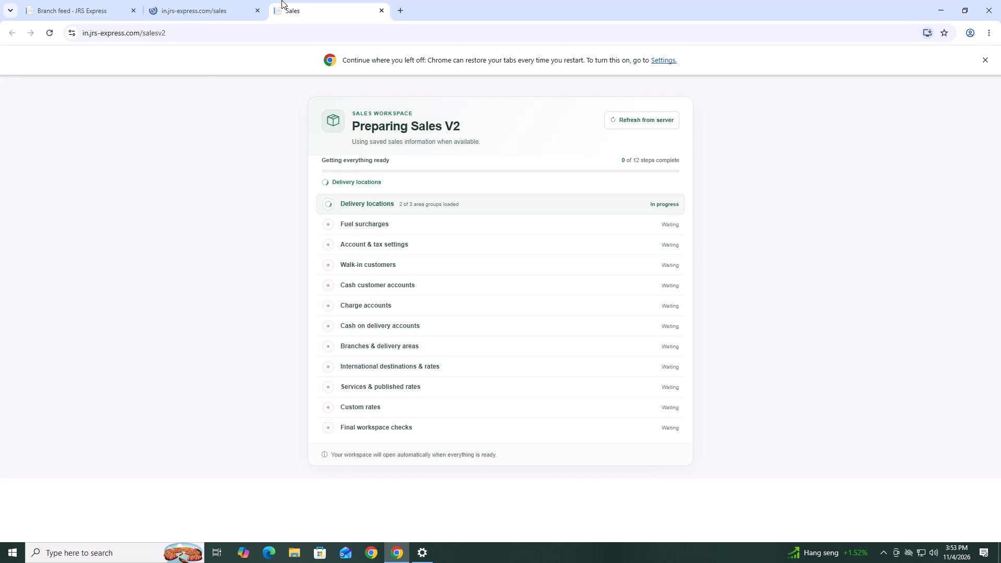
left_click(234, 0)
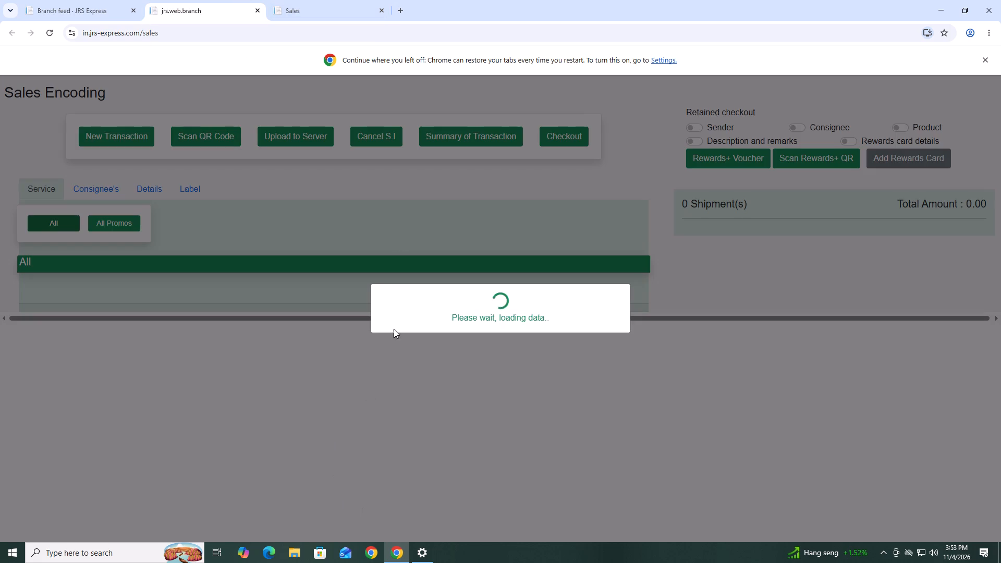
left_click(336, 0)
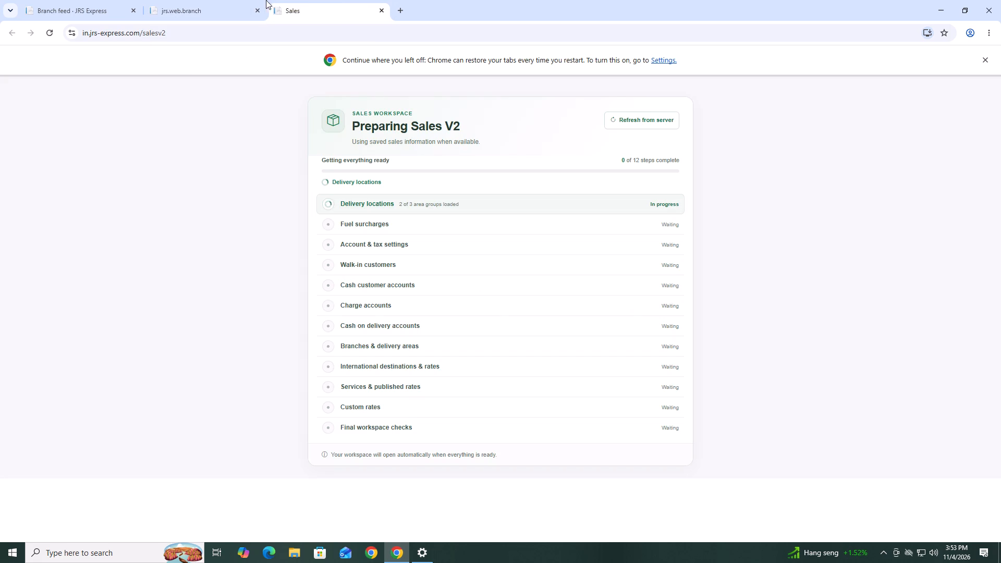
left_click(206, 0)
left_click(303, 0)
left_click(248, 0)
left_click(328, 0)
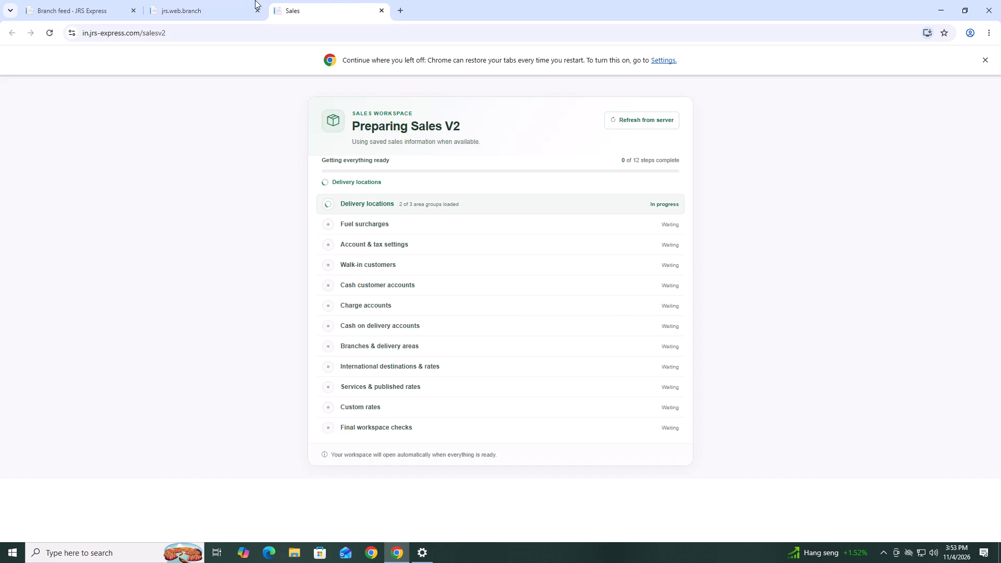
left_click(235, 0)
left_click(306, 0)
left_click(243, 0)
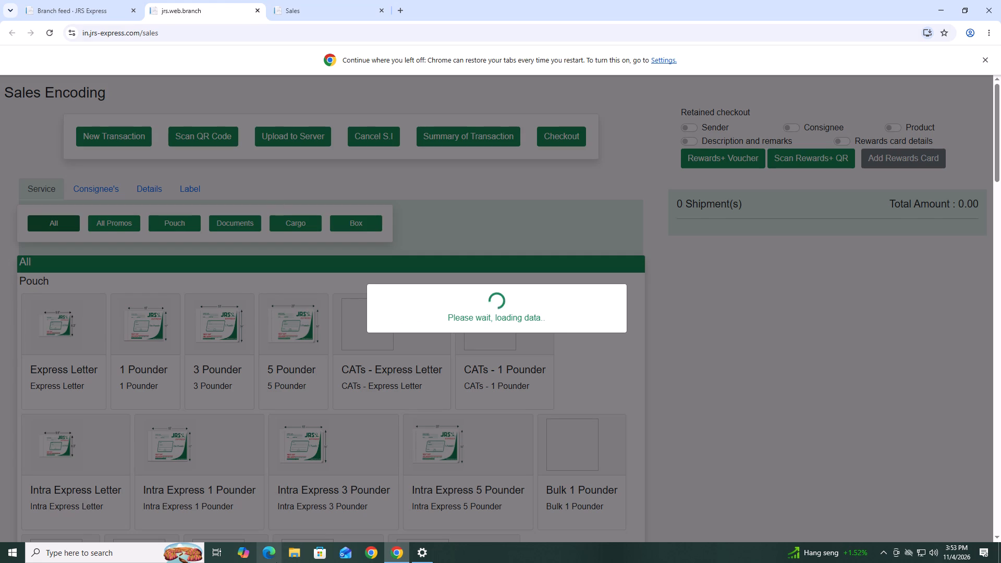
Show the hidden icons in the Windows notification area.
left_click(882, 549)
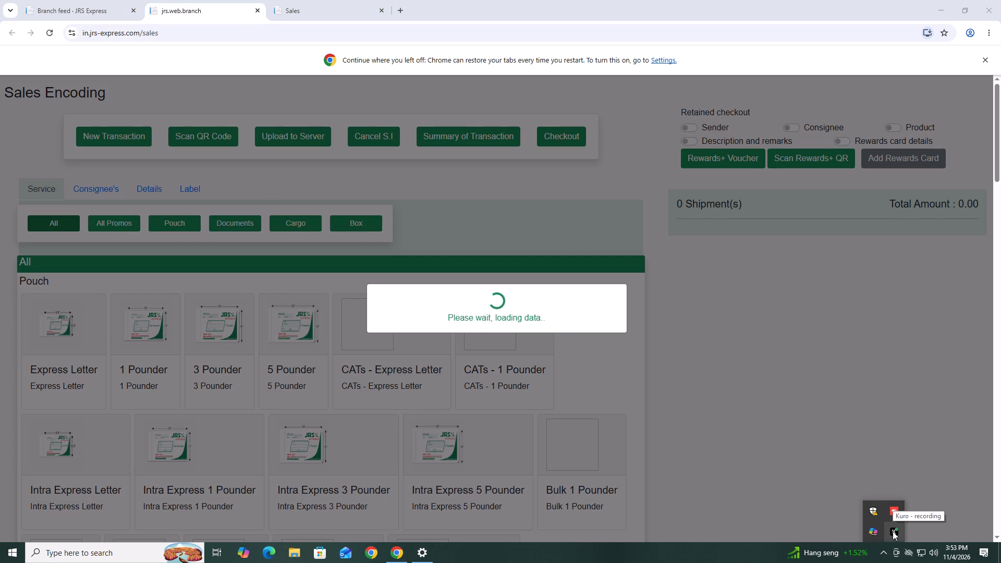
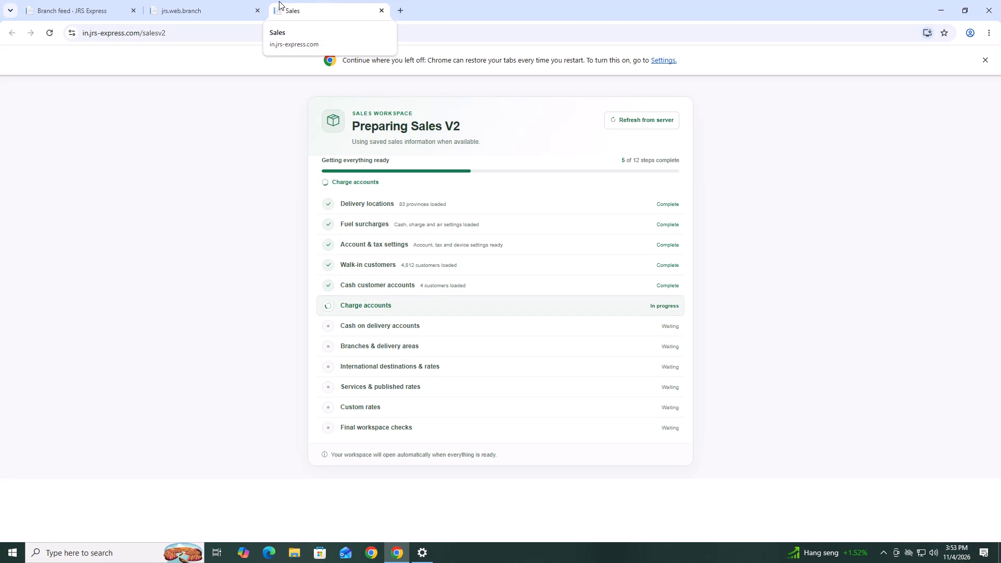
Compare the loading of the Sales Encoding page and the Sales V2 workspace, ending on Sales V2.
left_click(228, 0)
left_click(302, 3)
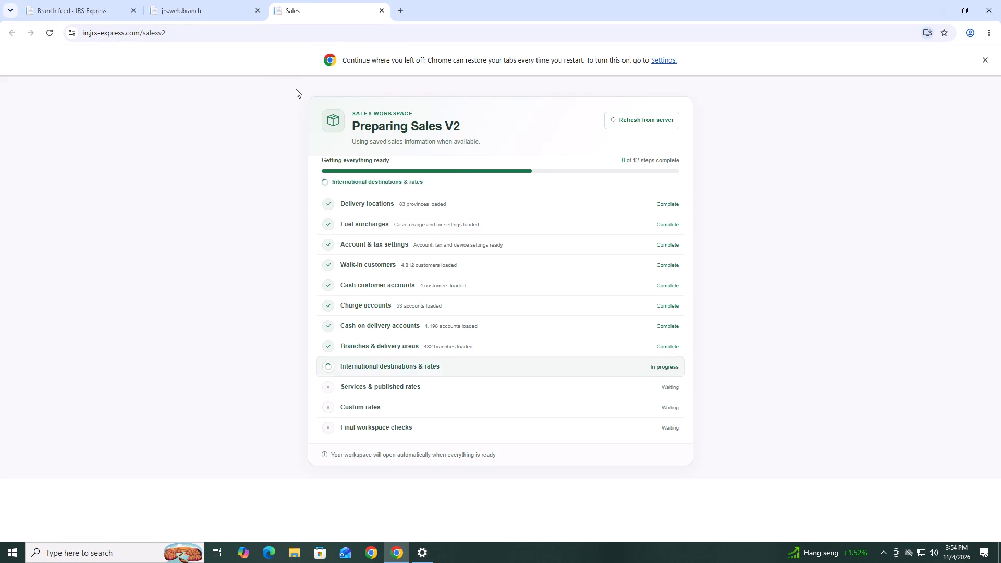
left_click(221, 0)
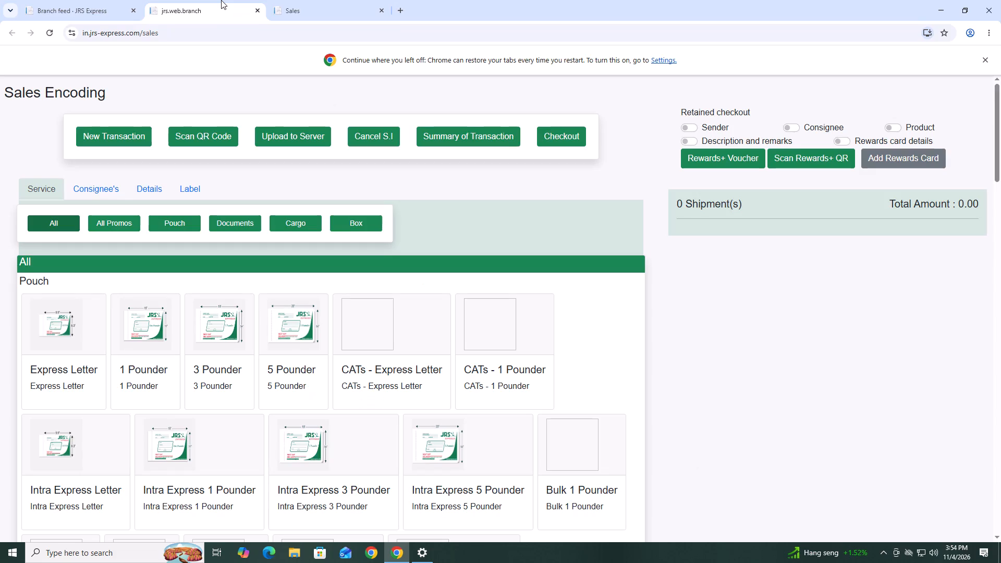
left_click(339, 0)
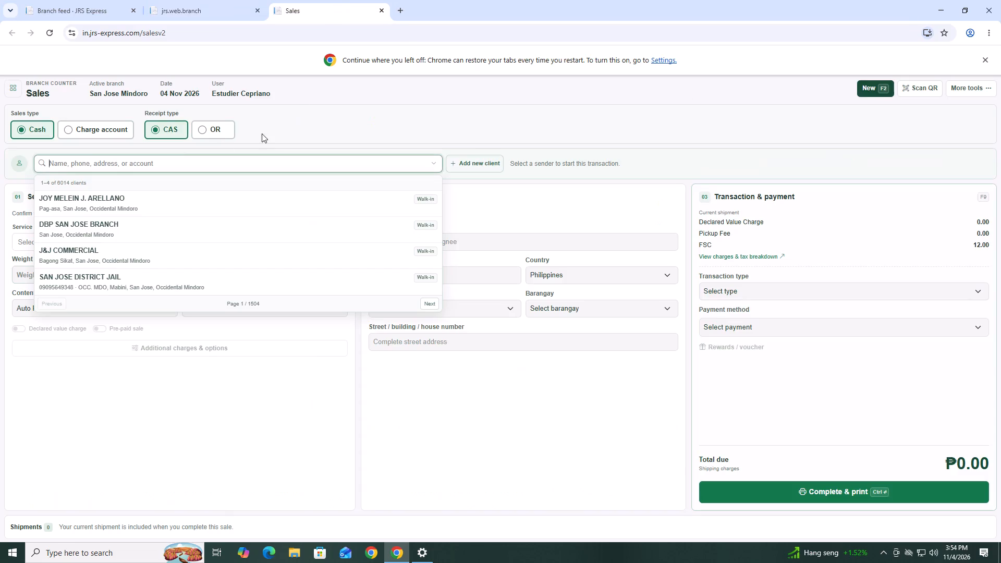
type("jas")
key("BackSpace")
key("BackSpace")
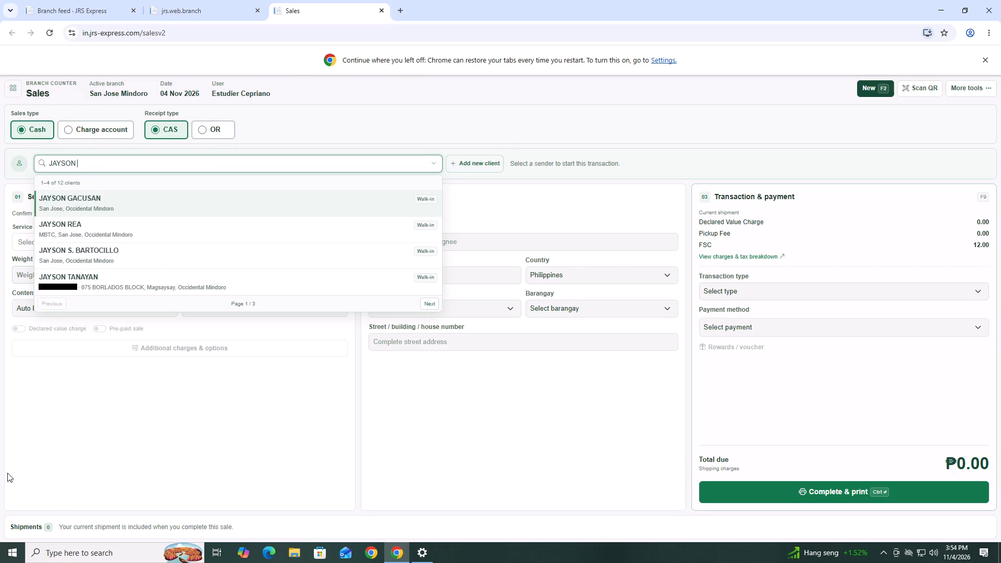
left_click(106, 259)
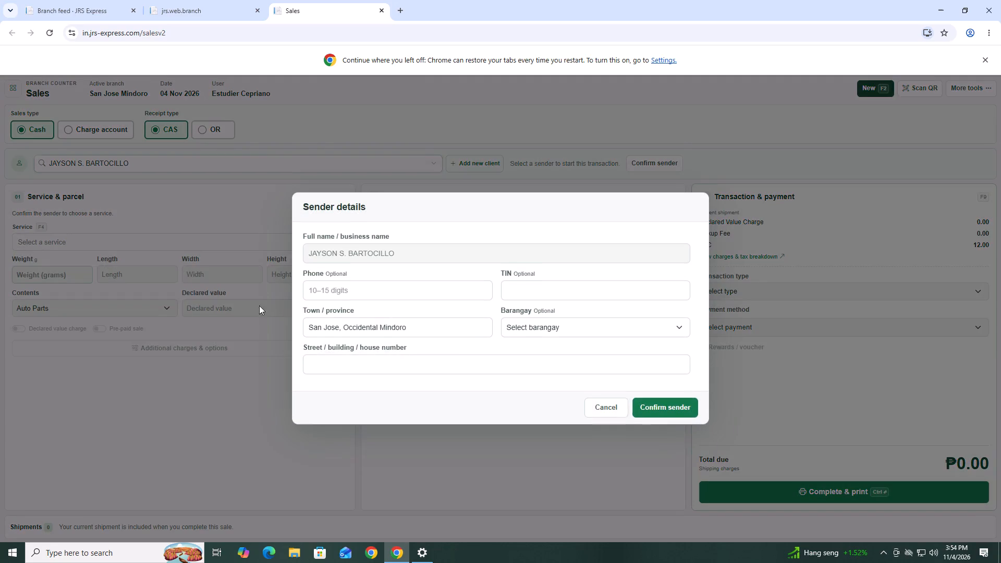
Fill in SJOM as the street / building / house number in the sender details.
left_click(468, 363)
type("SJOM")
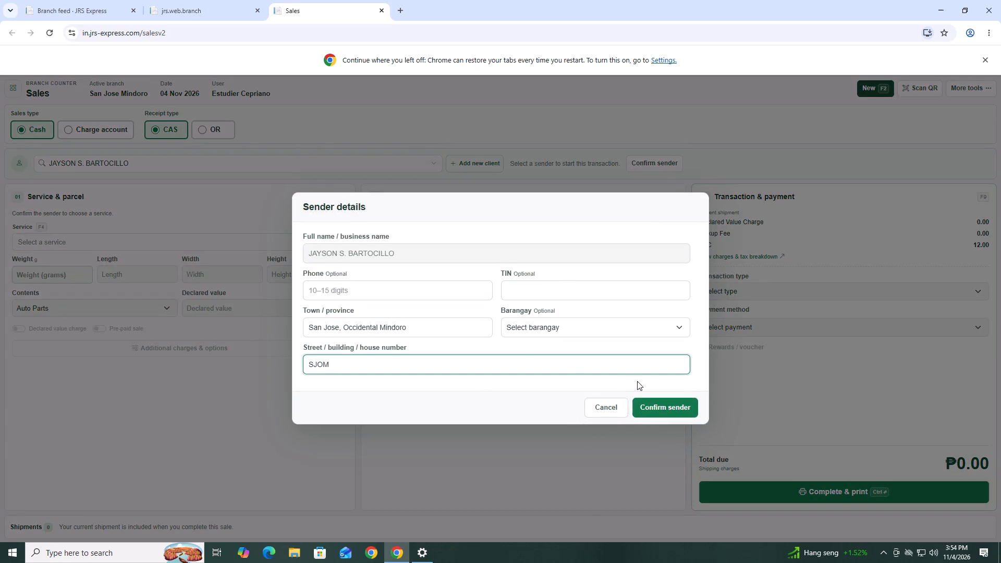
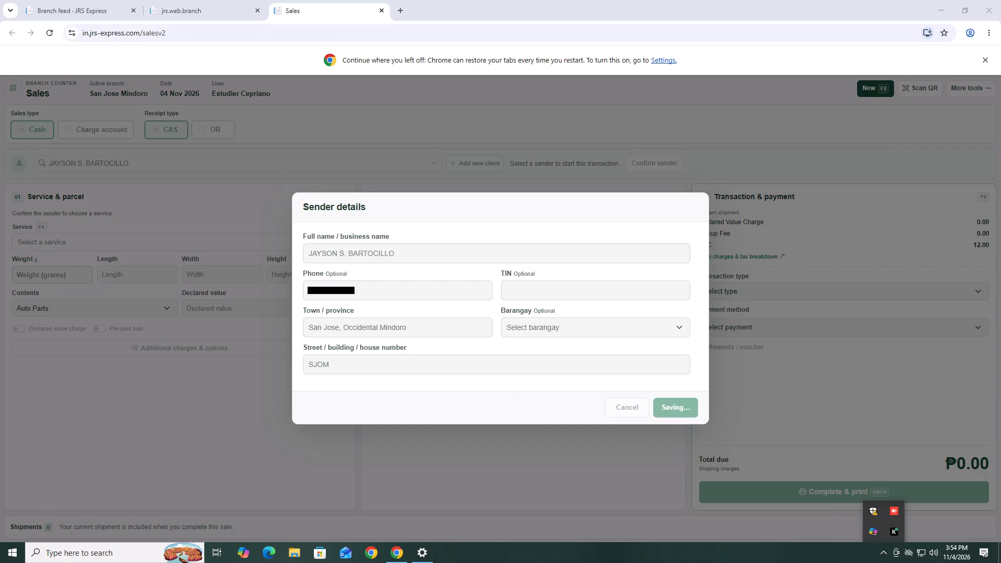
Start a new transaction on the Sales Encoding page, search the sender clients for JAYSO, and select the first match.
left_click(238, 0)
left_click(107, 124)
left_click(113, 133)
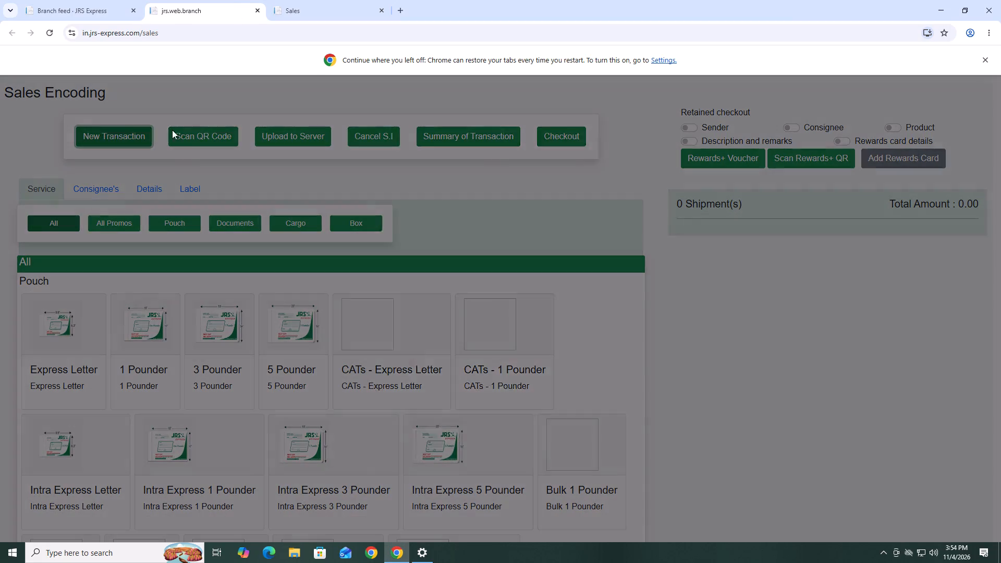
left_click(412, 252)
key("j")
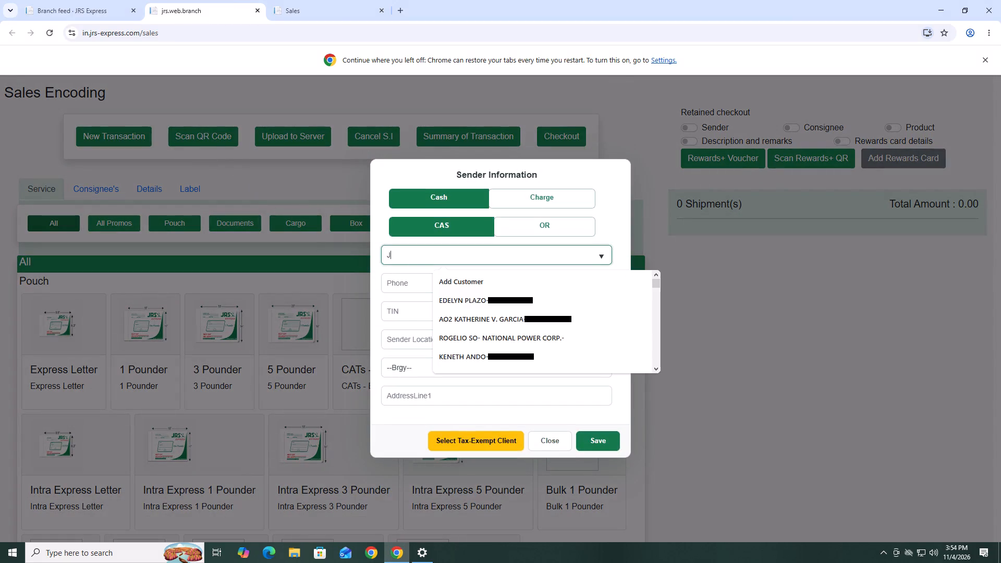
type("ASYS")
key("BackSpace")
key("BackSpace")
key("BackSpace")
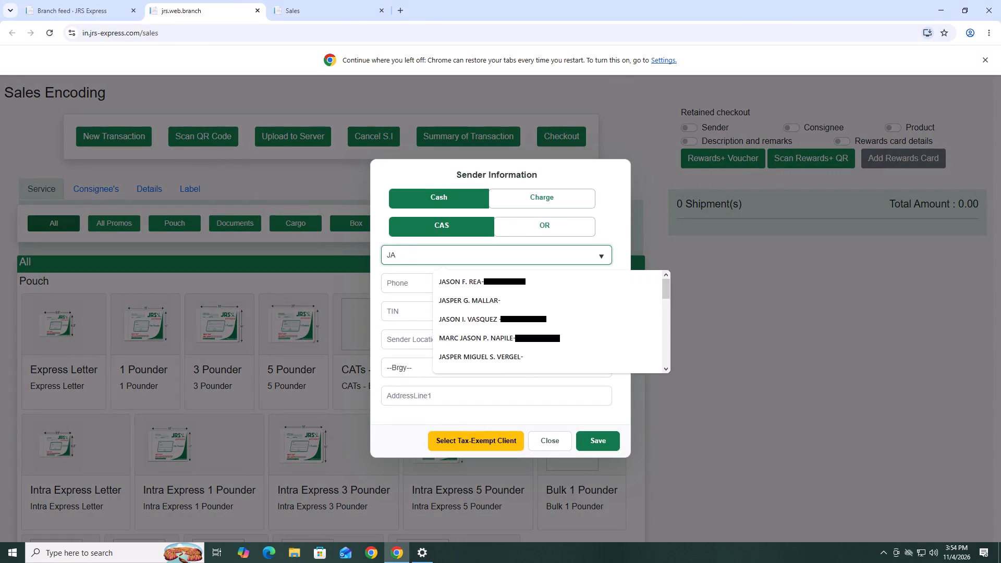
key("y")
type("SO")
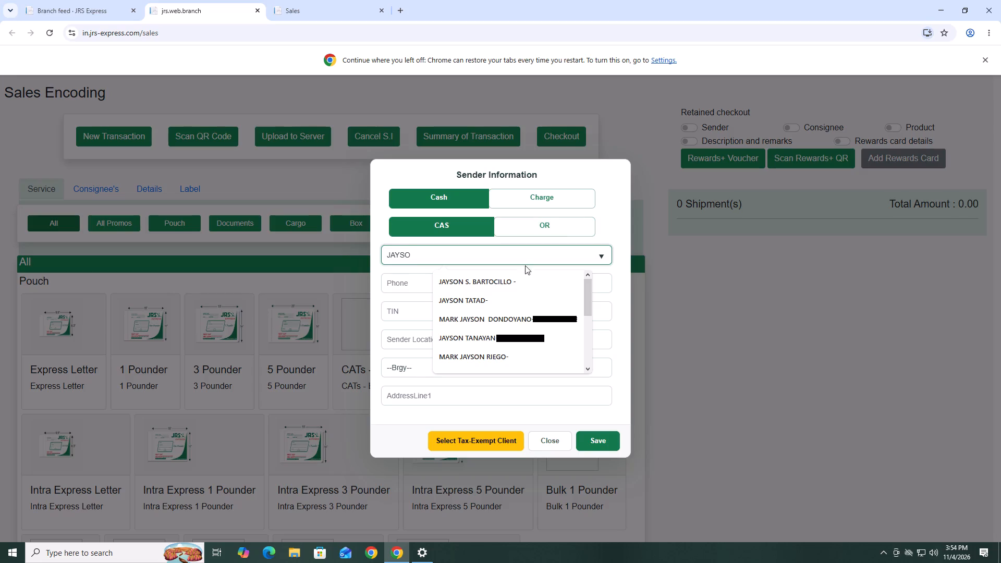
left_click(509, 277)
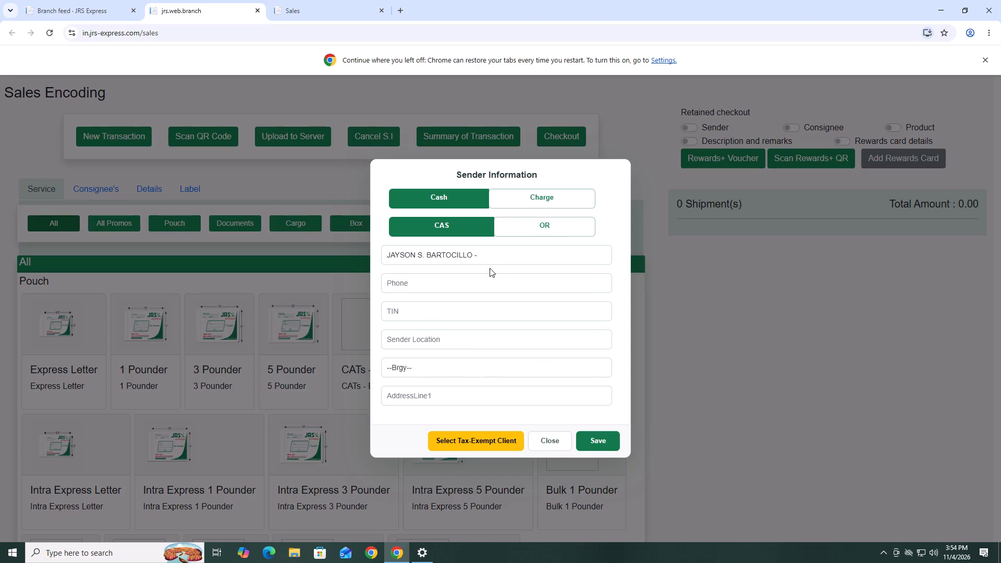
Try to remove the trailing dash from the sender name in the Sender Information form.
left_click(498, 260)
left_click(465, 284)
left_click(486, 243)
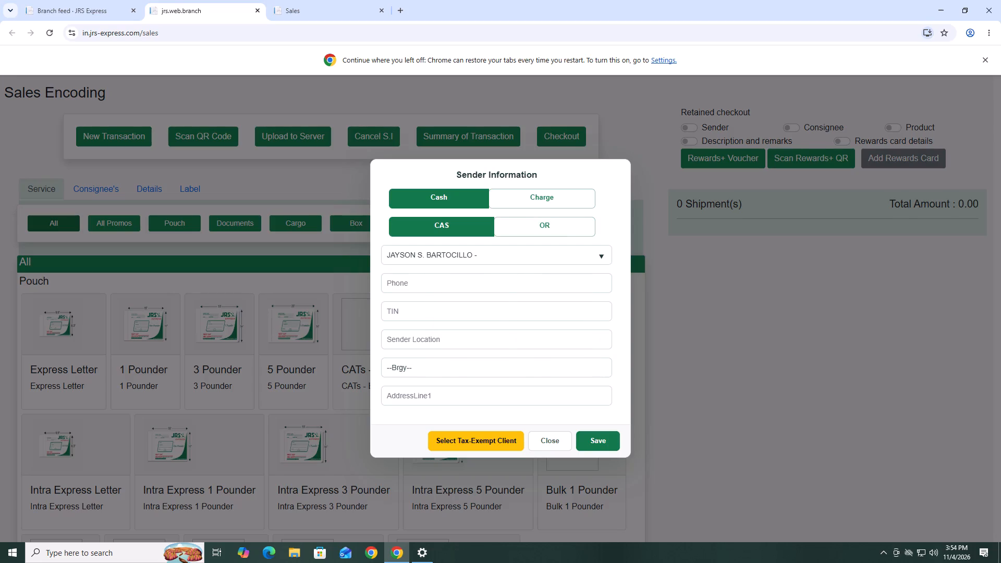
left_click(486, 250)
key("BackSpace")
key("BackSpace")
In Sales V2, choose the 1 Pounder service with Documents as contents and set the weight to 700 grams.
left_click(290, 0)
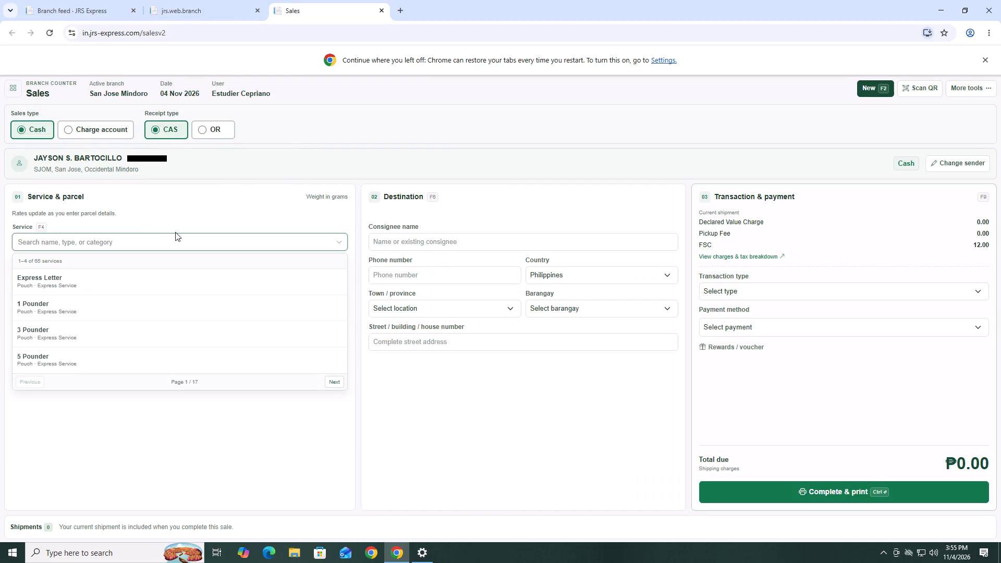
left_click(59, 308)
left_click(65, 305)
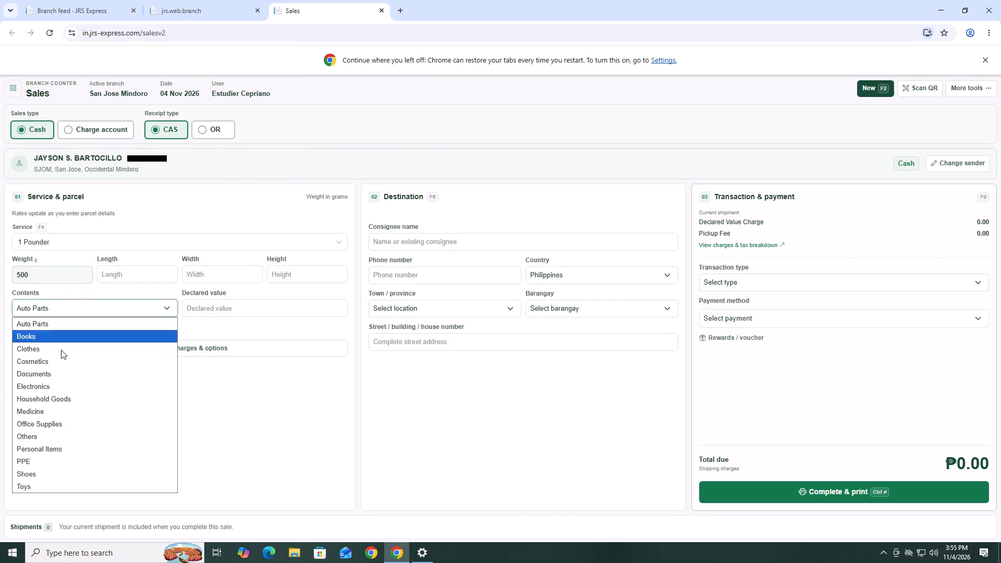
left_click(47, 376)
left_click_drag(48, 273, 28, 277)
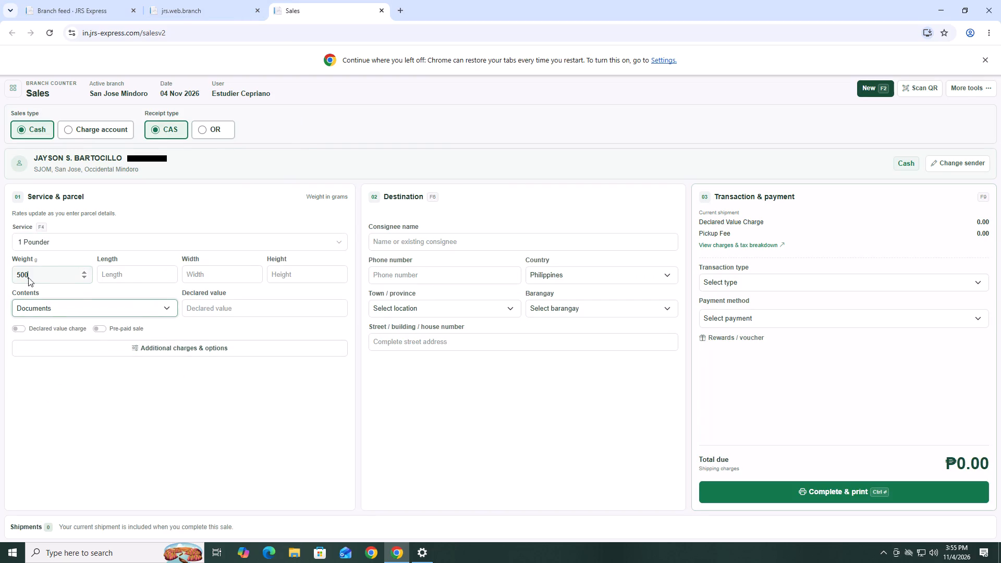
left_click_drag(28, 277, 0, 279)
key("7")
key("1")
key("BackSpace")
type("00")
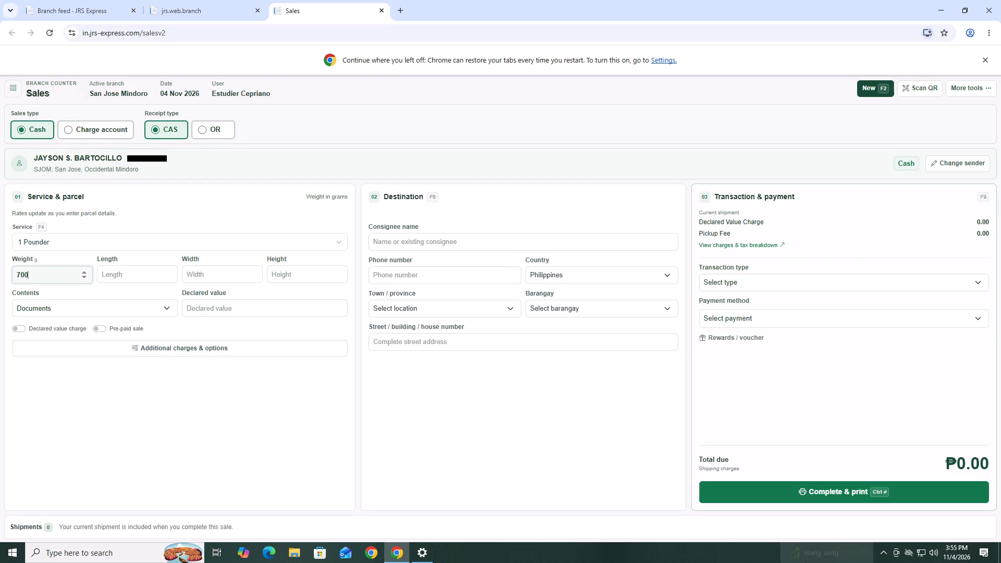
Enter the consignee's name, starting with MARIFEL, in the destination details.
left_click(511, 246)
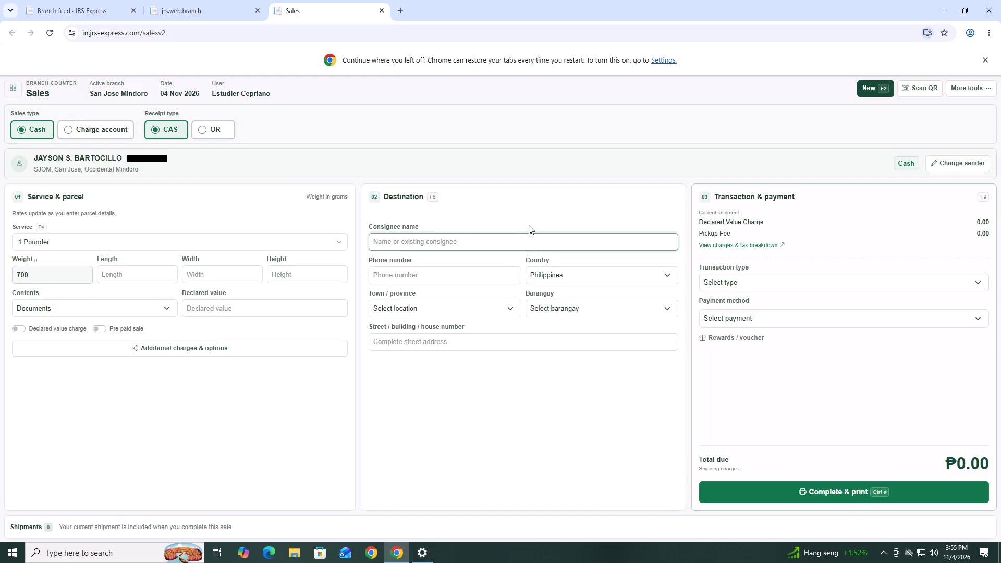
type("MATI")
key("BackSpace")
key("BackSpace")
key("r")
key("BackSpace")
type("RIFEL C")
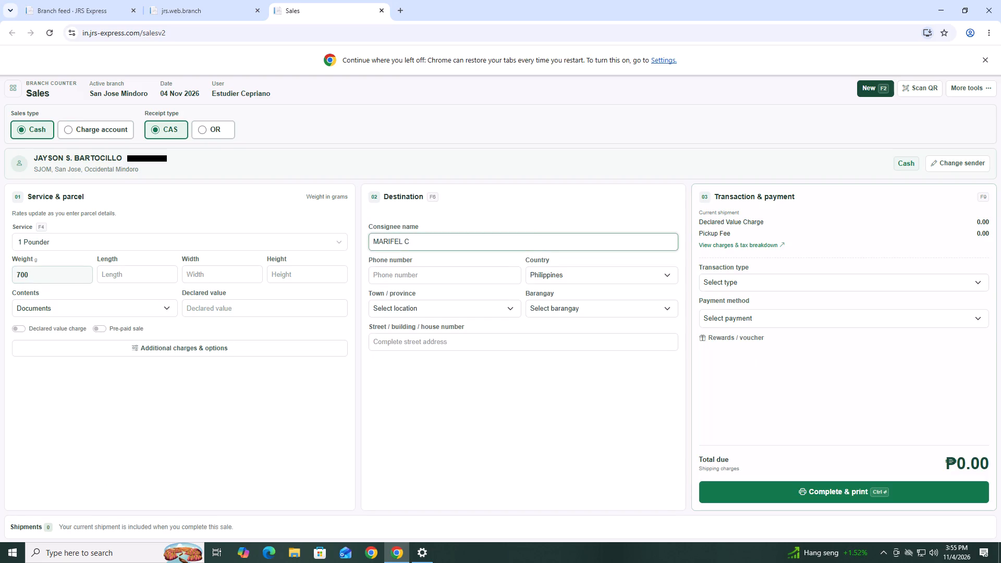
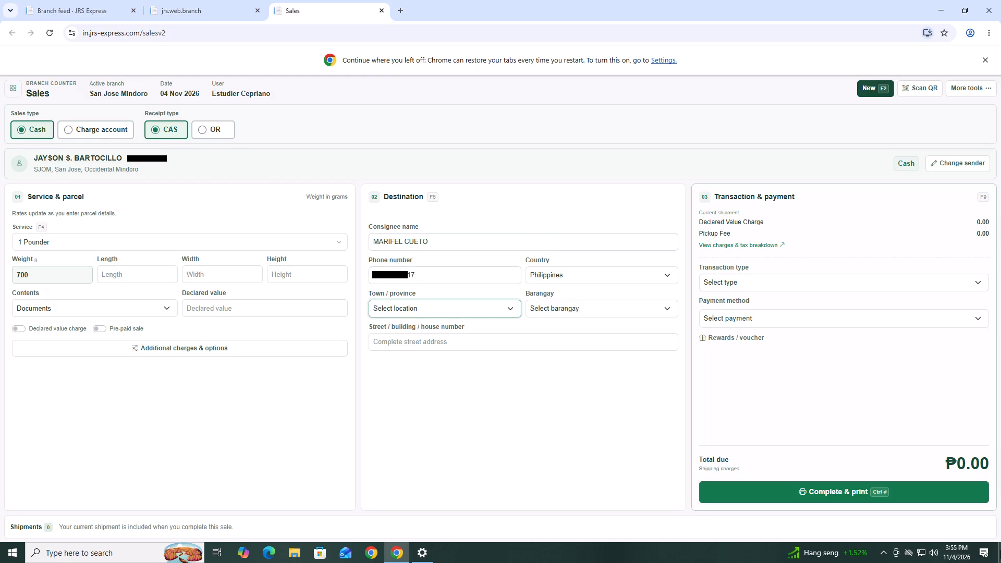
Set the destination town to Lipa City, Batangas.
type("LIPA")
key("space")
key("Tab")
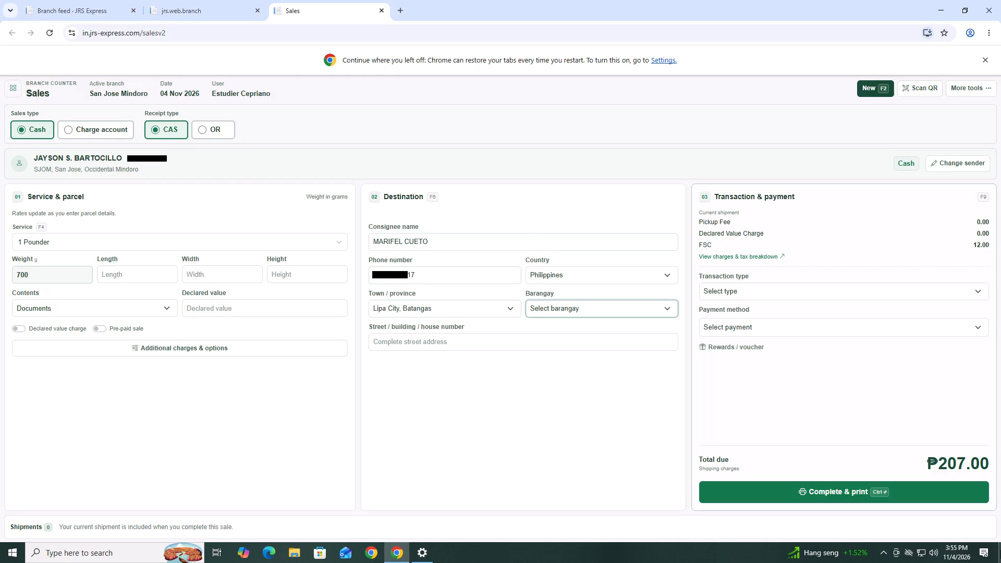
Choose Poblacion Barangay 2 as the destination barangay.
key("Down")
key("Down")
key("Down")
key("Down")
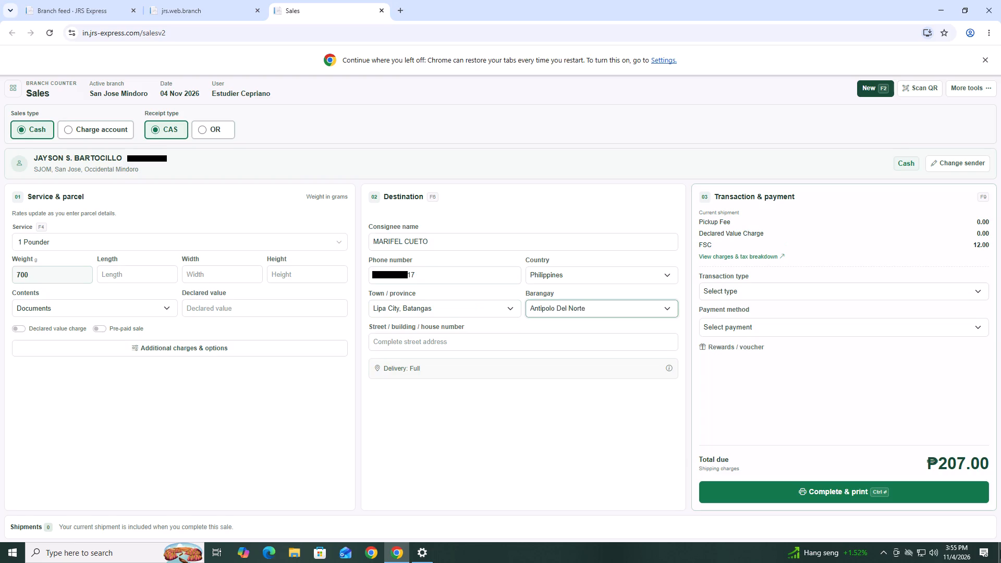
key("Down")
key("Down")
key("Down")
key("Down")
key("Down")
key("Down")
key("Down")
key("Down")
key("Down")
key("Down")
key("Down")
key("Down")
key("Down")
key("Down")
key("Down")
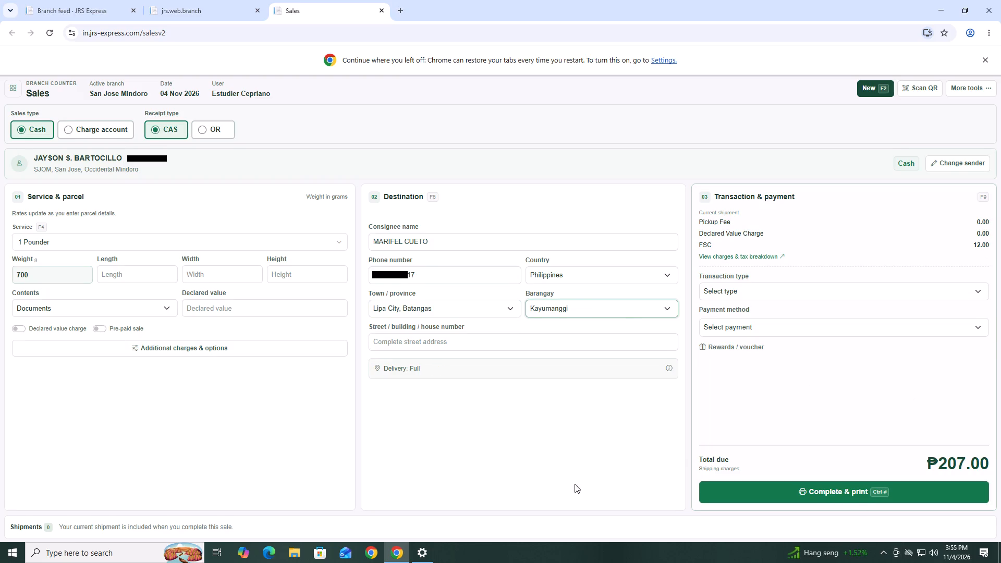
left_click(626, 316)
scroll(651, 280, "down", 9)
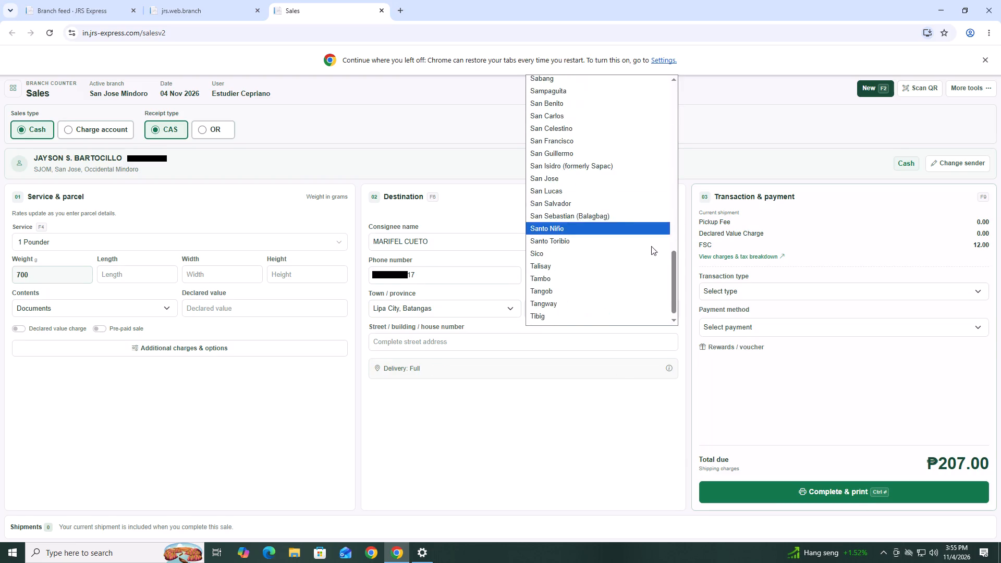
scroll(644, 251, "down", 6)
scroll(643, 252, "up", 5)
scroll(643, 252, "down", 2)
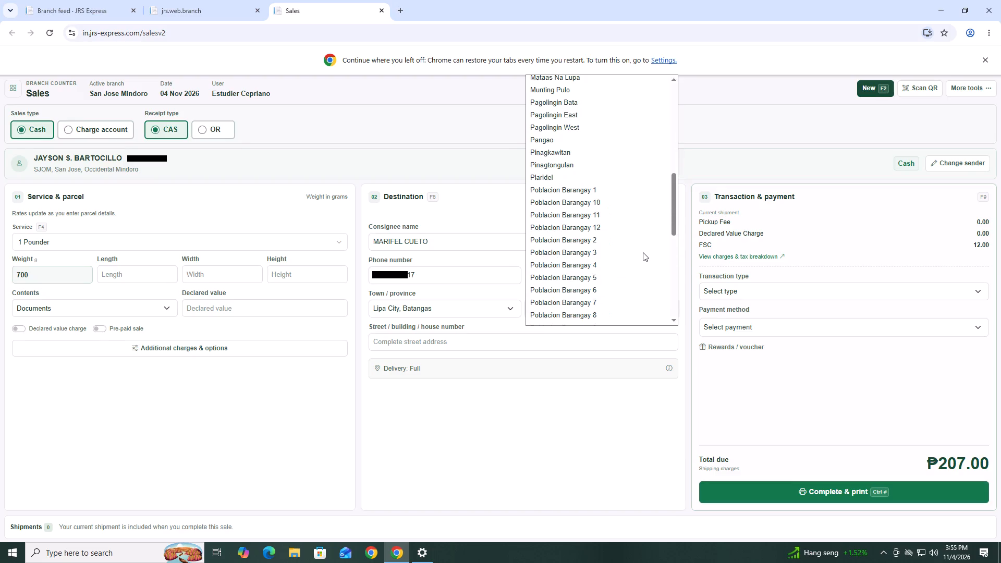
left_click(559, 233)
Enter the consignee's street address, starting with the company name ACE PROMOTION & MARKETING CORP and followed by the house number and village.
left_click(520, 344)
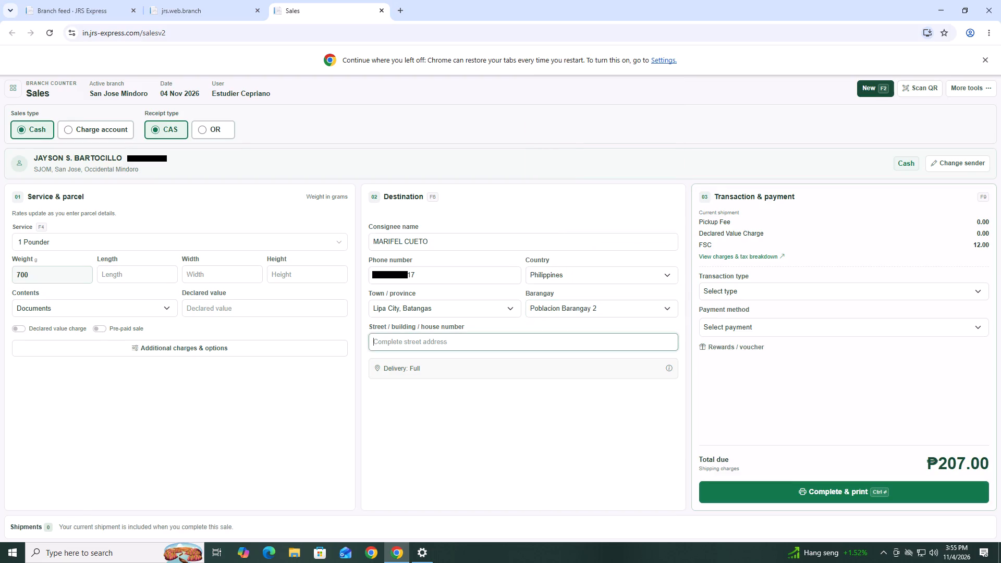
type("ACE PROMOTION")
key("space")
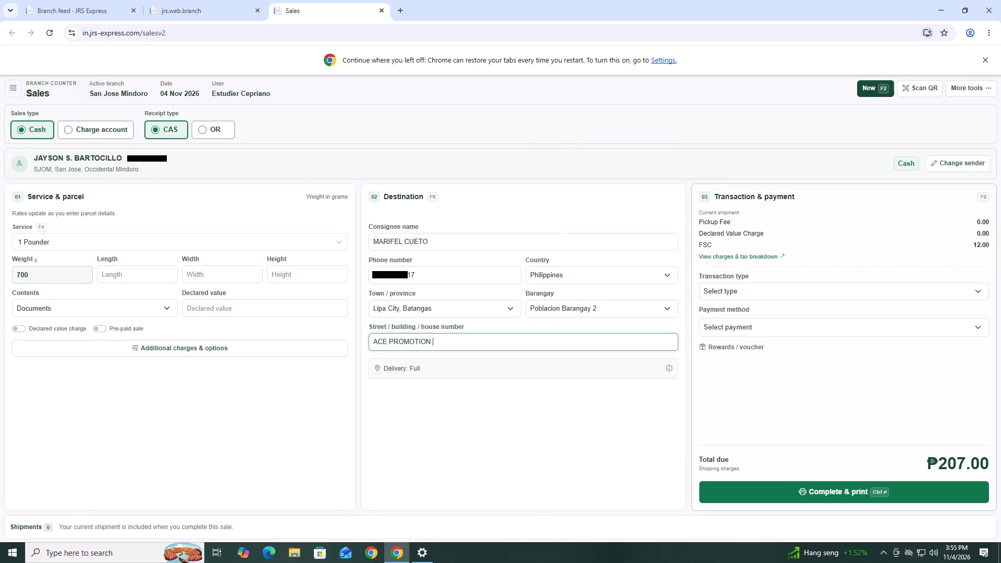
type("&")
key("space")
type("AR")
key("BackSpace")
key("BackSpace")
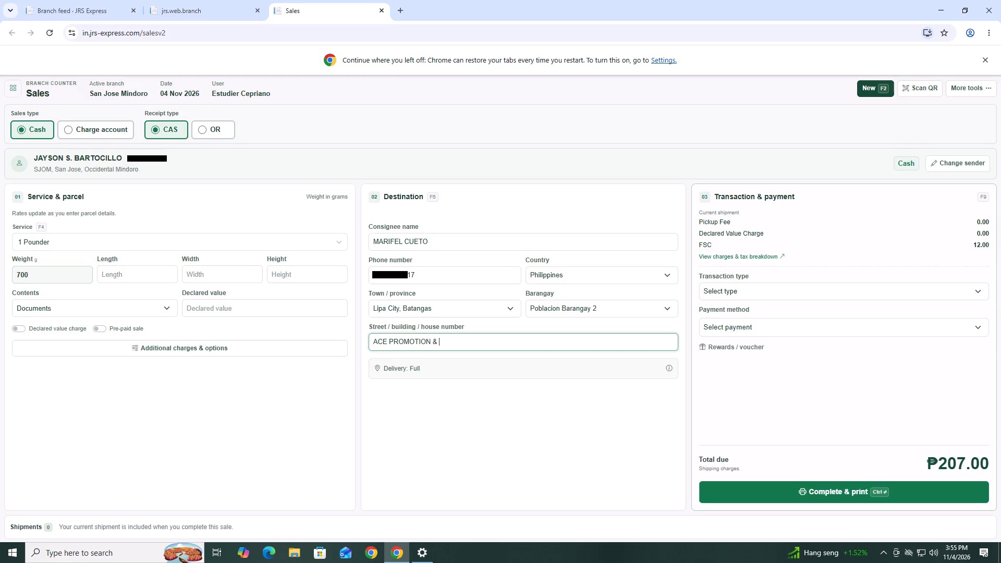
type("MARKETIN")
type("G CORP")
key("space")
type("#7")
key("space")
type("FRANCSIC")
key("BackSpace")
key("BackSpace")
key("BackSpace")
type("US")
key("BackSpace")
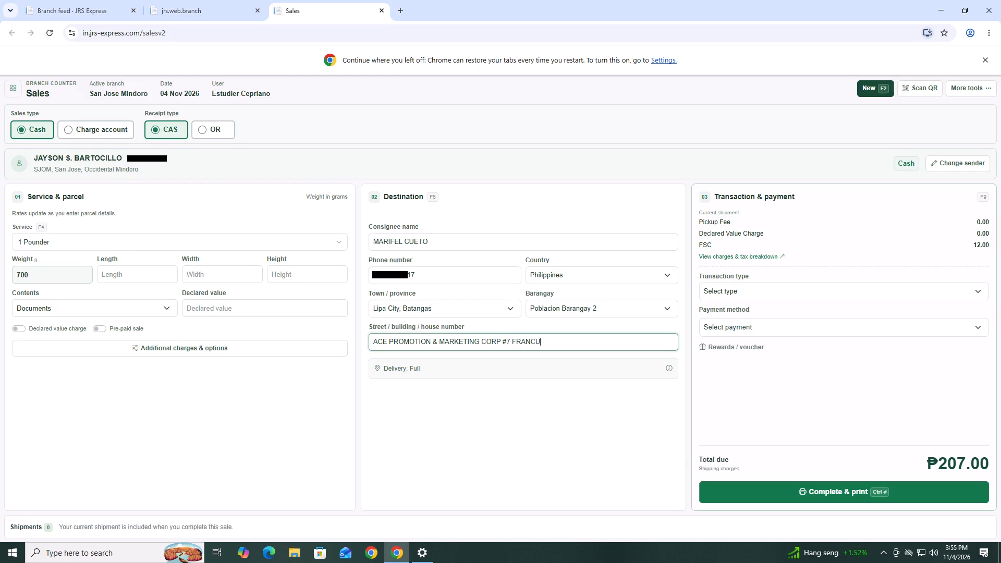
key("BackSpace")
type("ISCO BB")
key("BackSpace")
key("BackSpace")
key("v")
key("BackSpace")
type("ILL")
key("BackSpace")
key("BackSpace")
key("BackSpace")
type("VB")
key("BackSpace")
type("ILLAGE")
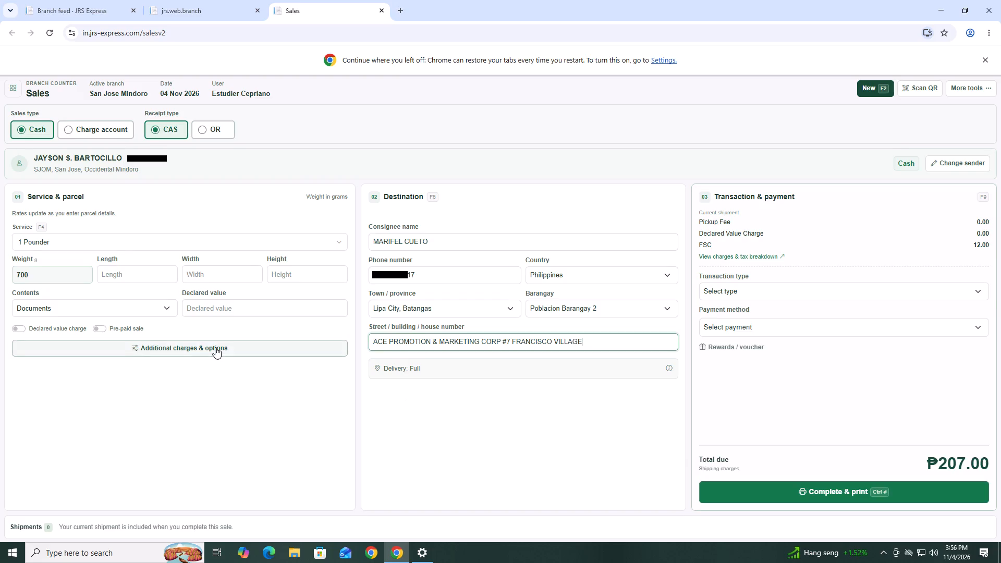
Add the automatically calculated FSC Air charge to the shipment's additional charges and finish the charges dialog.
left_click(215, 347)
left_click(361, 213)
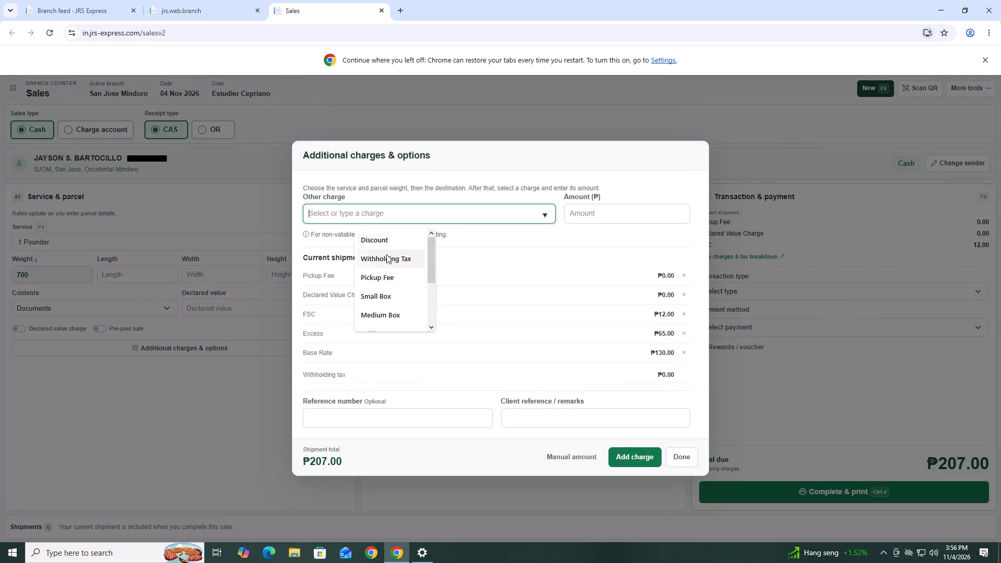
scroll(357, 313, "down", 7)
left_click(372, 315)
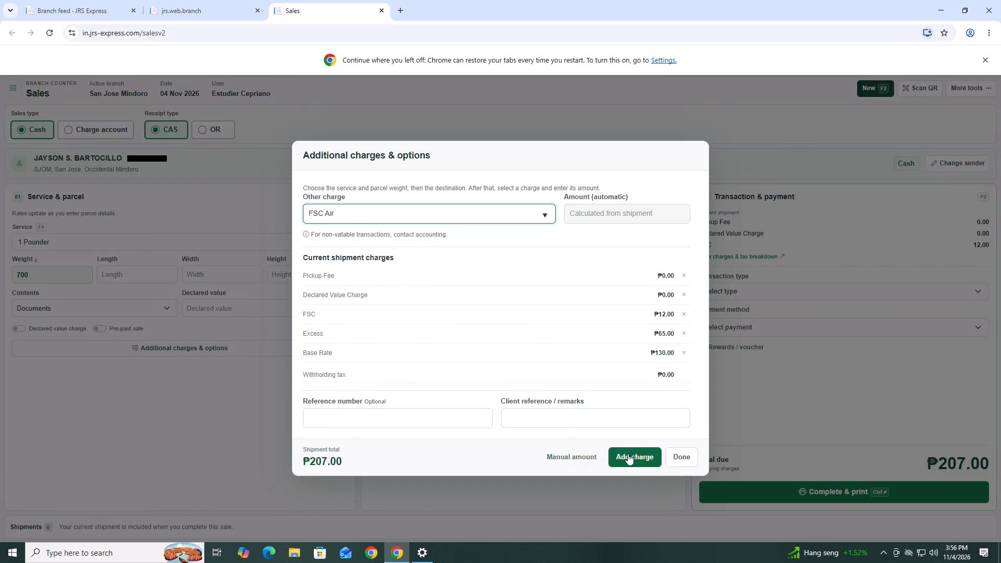
left_click(628, 454)
left_click(679, 475)
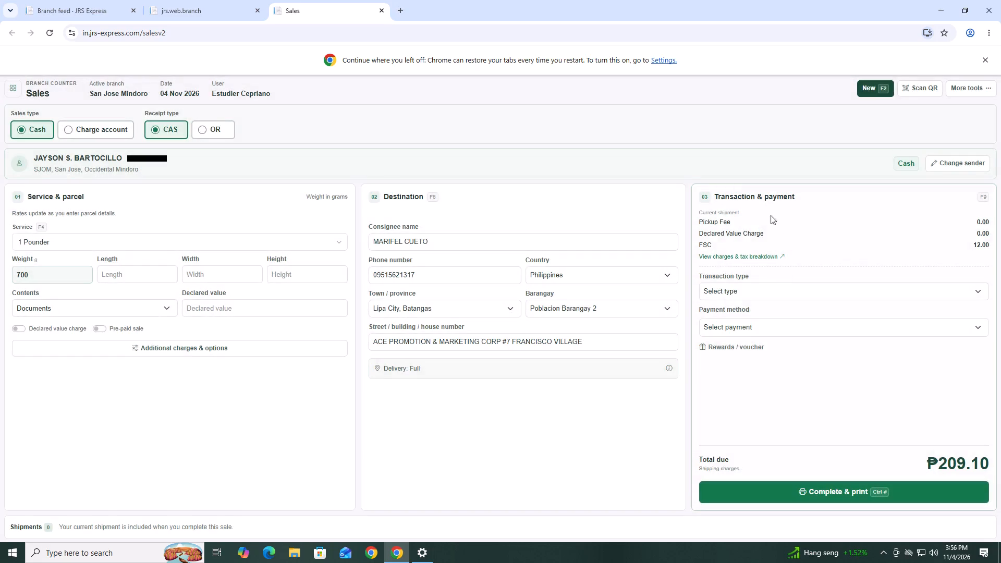
Set the transaction type to Walk in and the payment method to Cash.
left_click(749, 296)
left_click(736, 317)
left_click(736, 328)
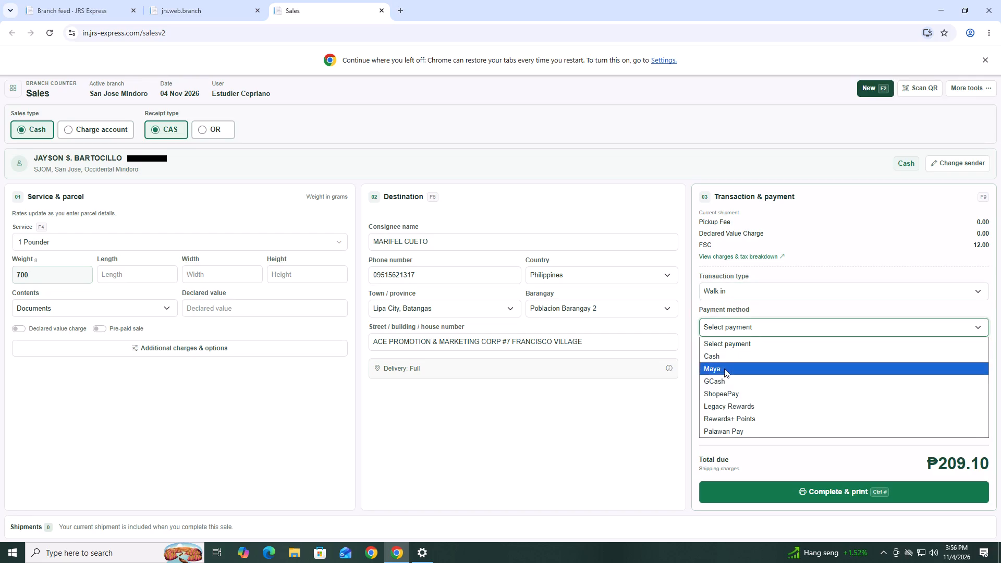
left_click(727, 360)
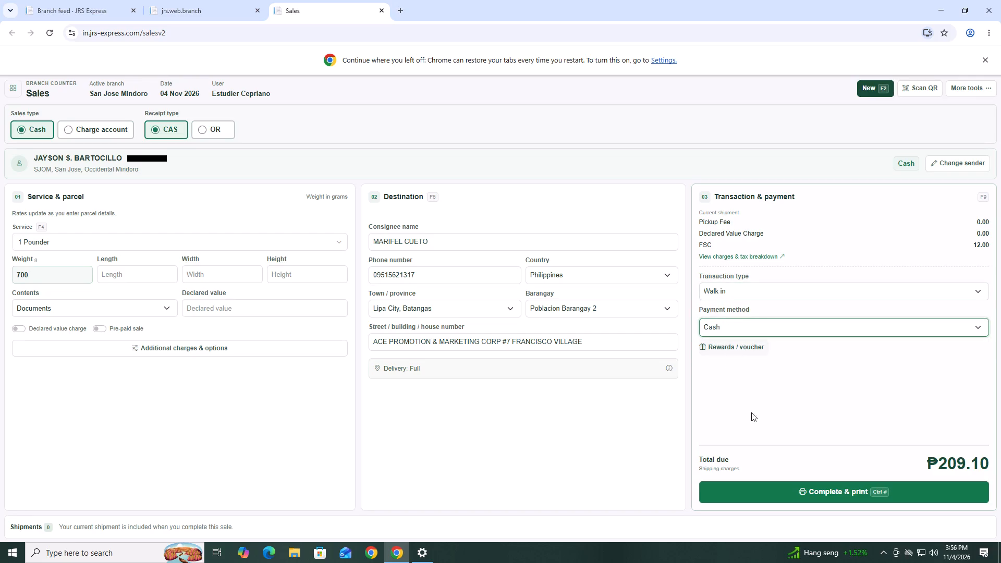
Complete the sale and print its shipping labels.
left_click(772, 495)
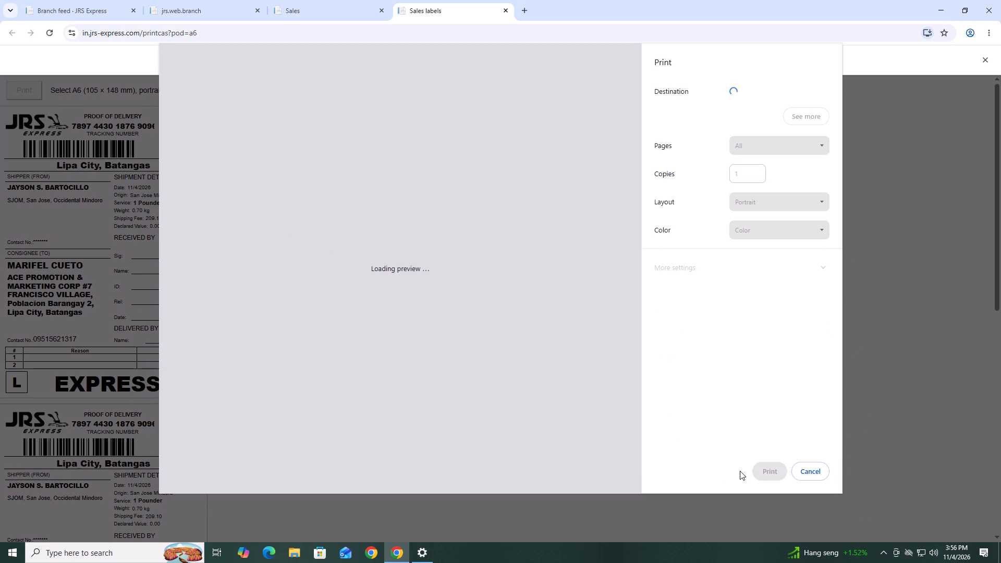
left_click(760, 472)
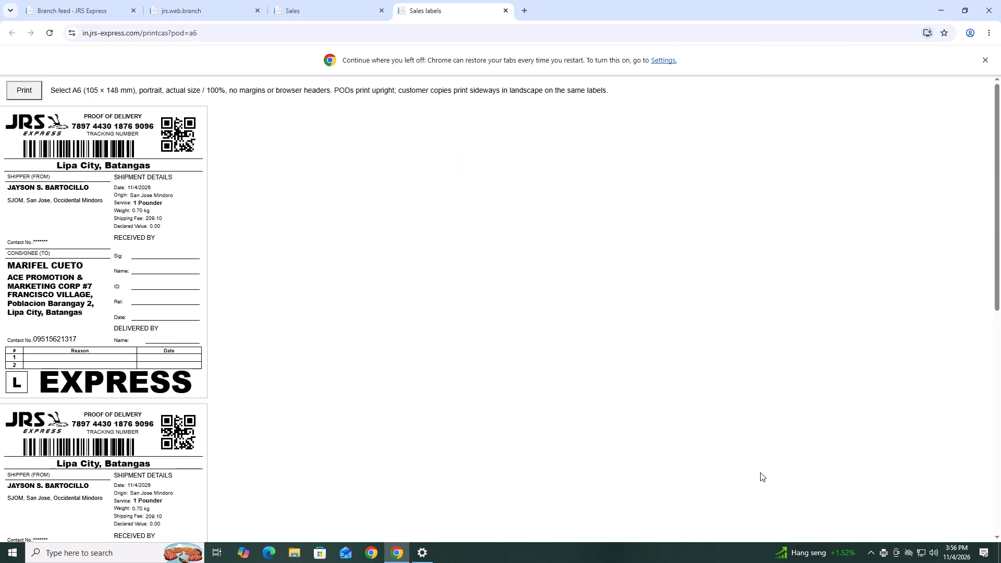
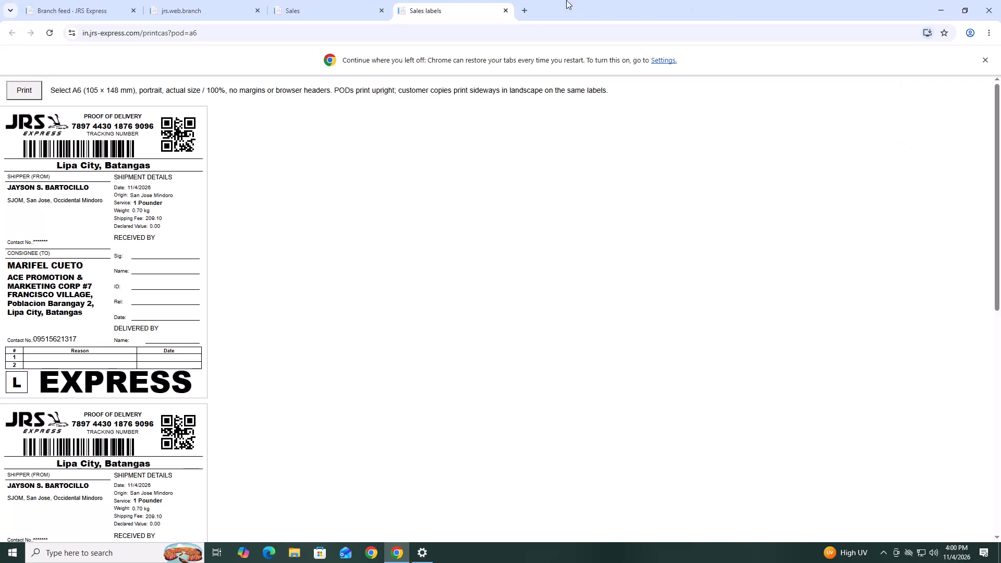
left_click(541, 6)
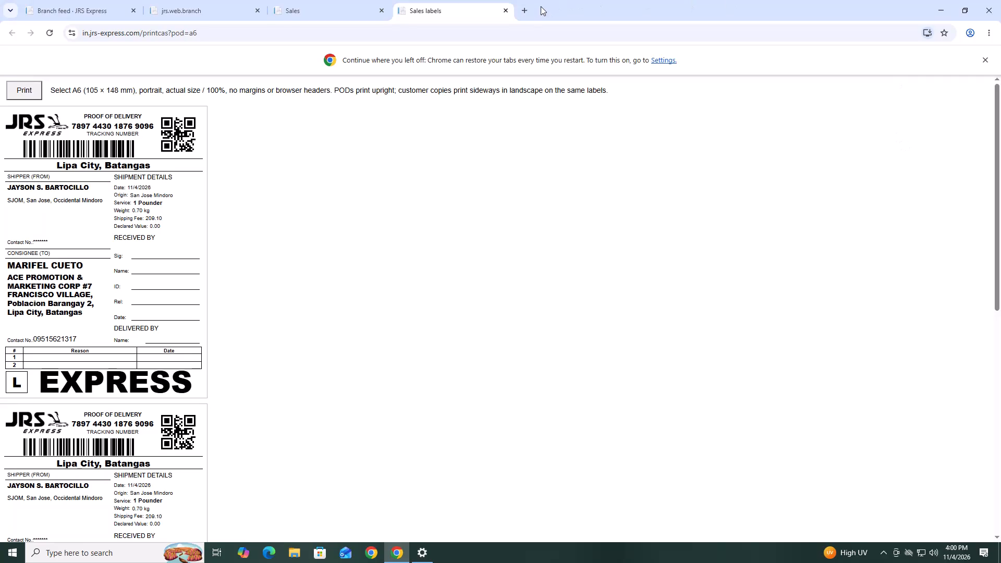
left_click(532, 6)
left_click(529, 10)
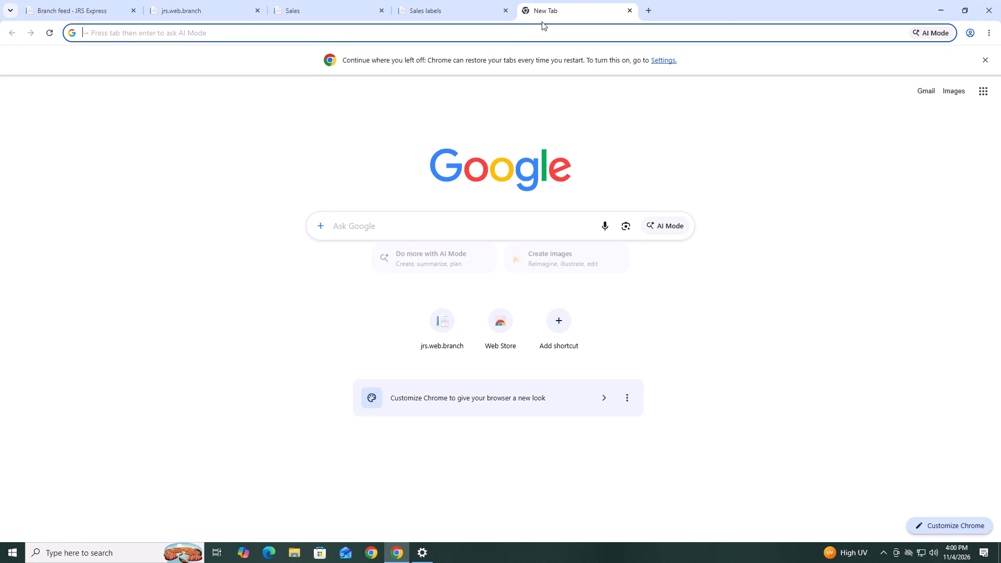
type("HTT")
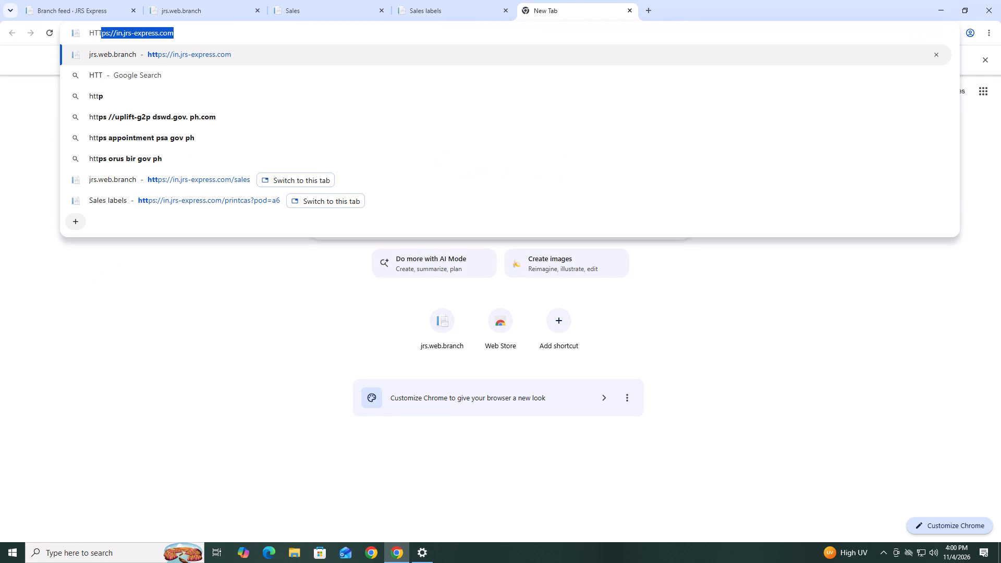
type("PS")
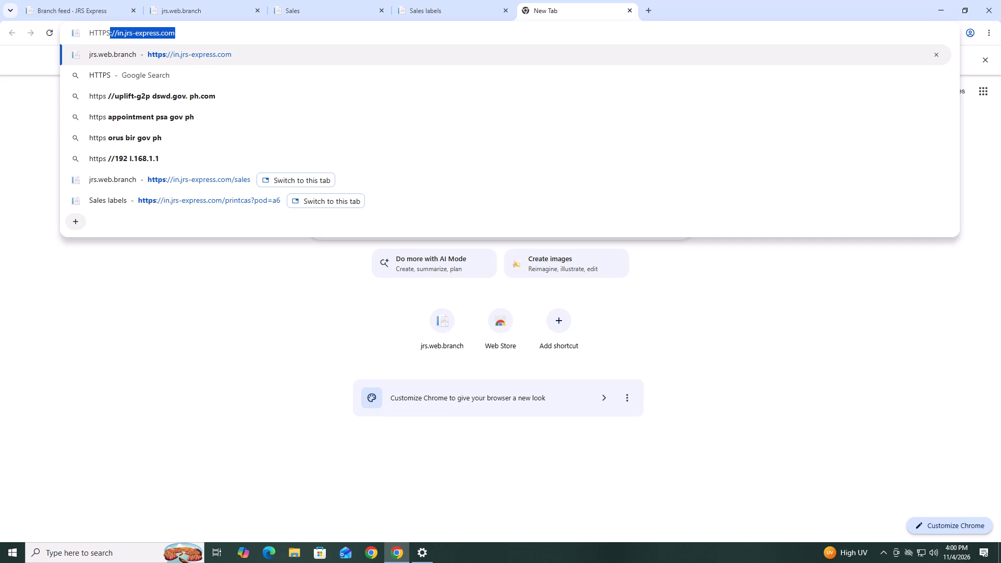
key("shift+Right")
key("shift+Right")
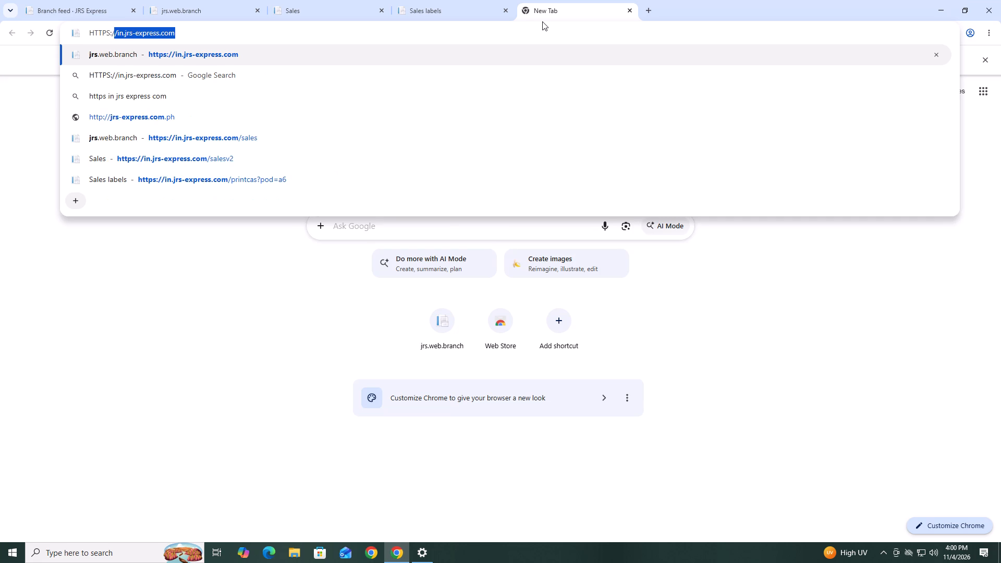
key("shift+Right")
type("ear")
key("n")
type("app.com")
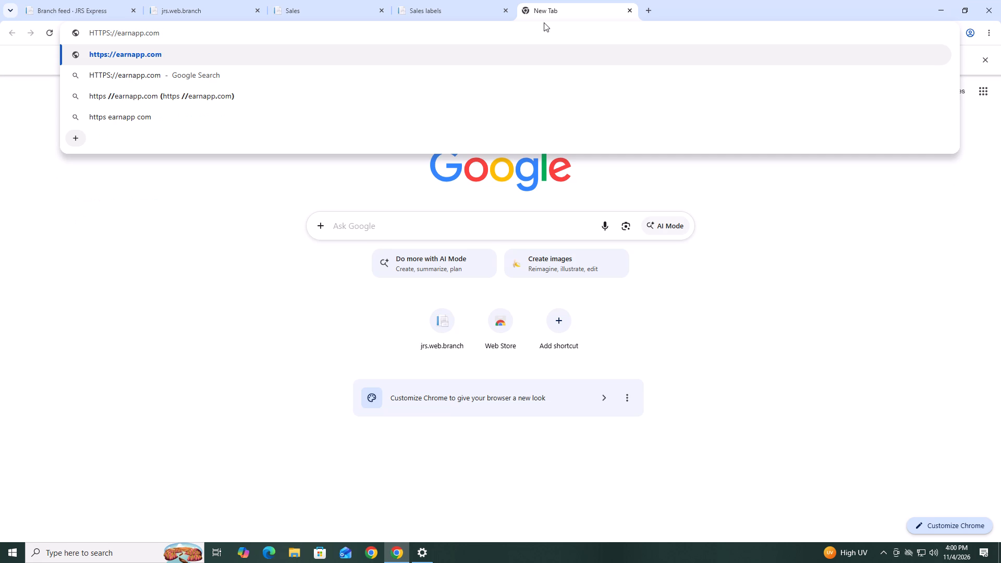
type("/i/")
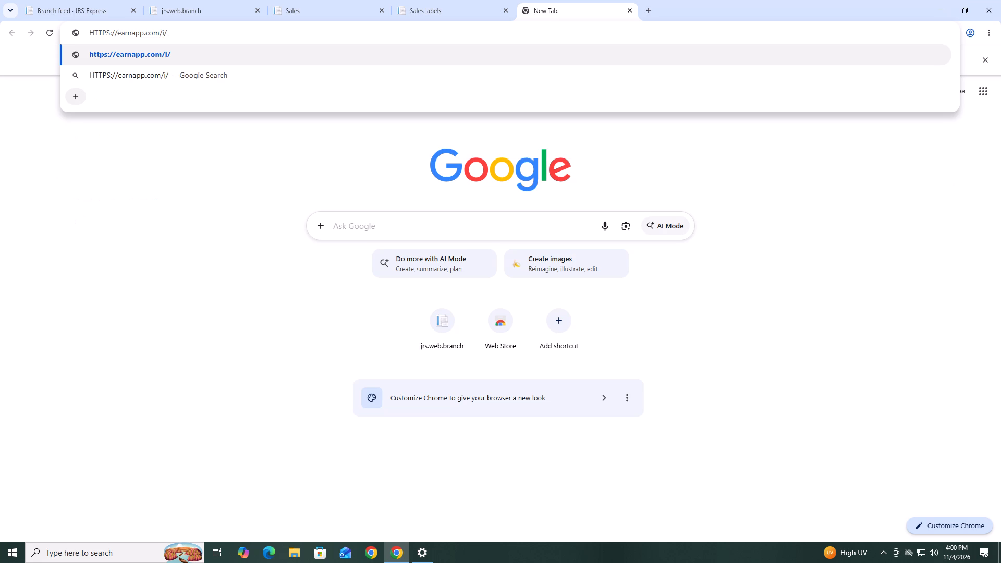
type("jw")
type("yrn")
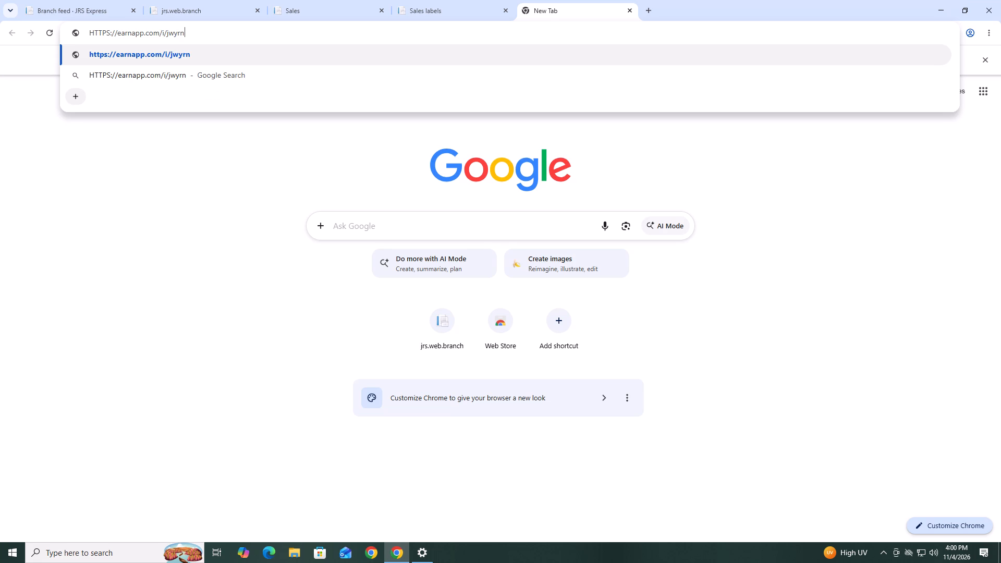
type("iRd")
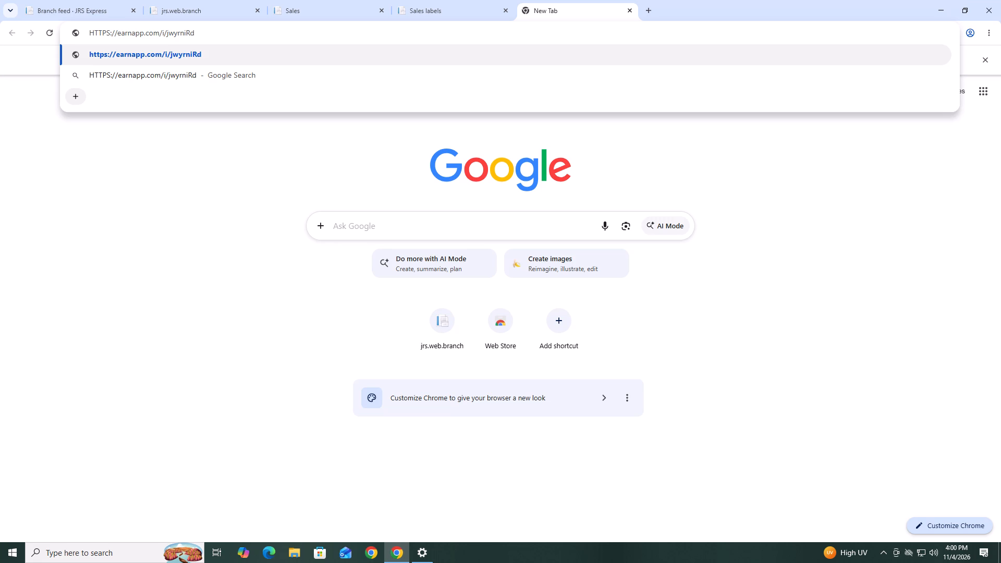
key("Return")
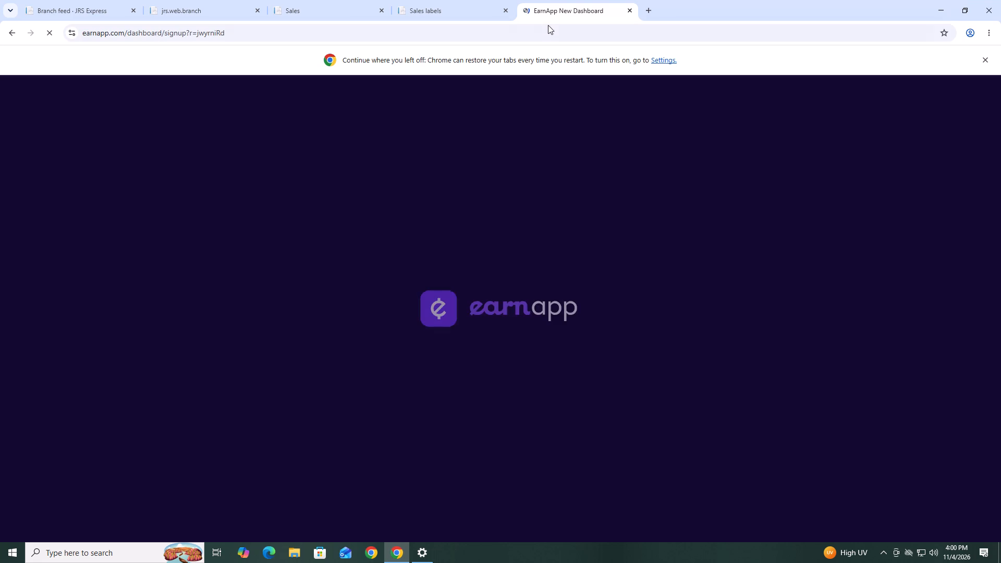
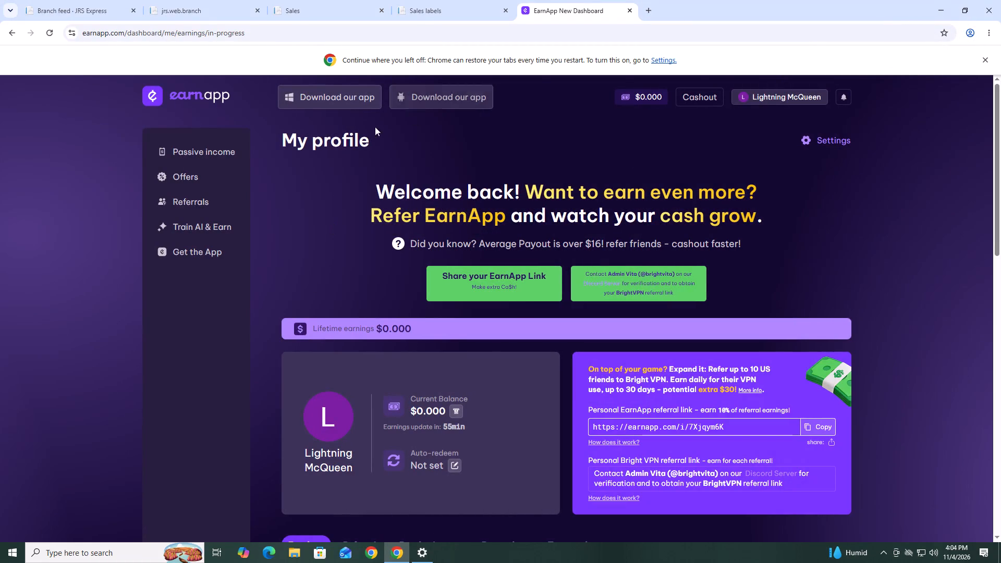
Download the Windows version of EarnApp from the Get the App page.
left_click(200, 253)
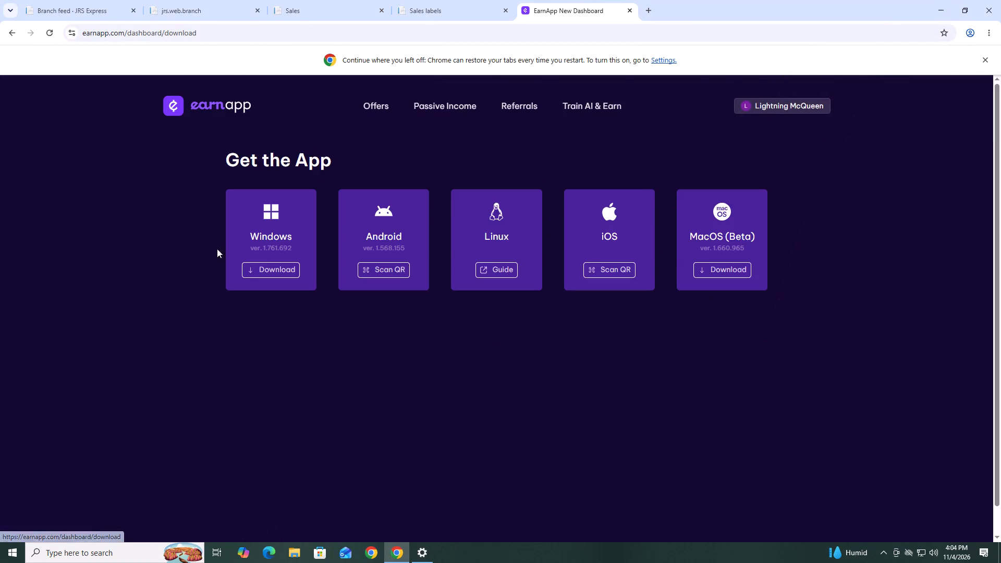
left_click(254, 266)
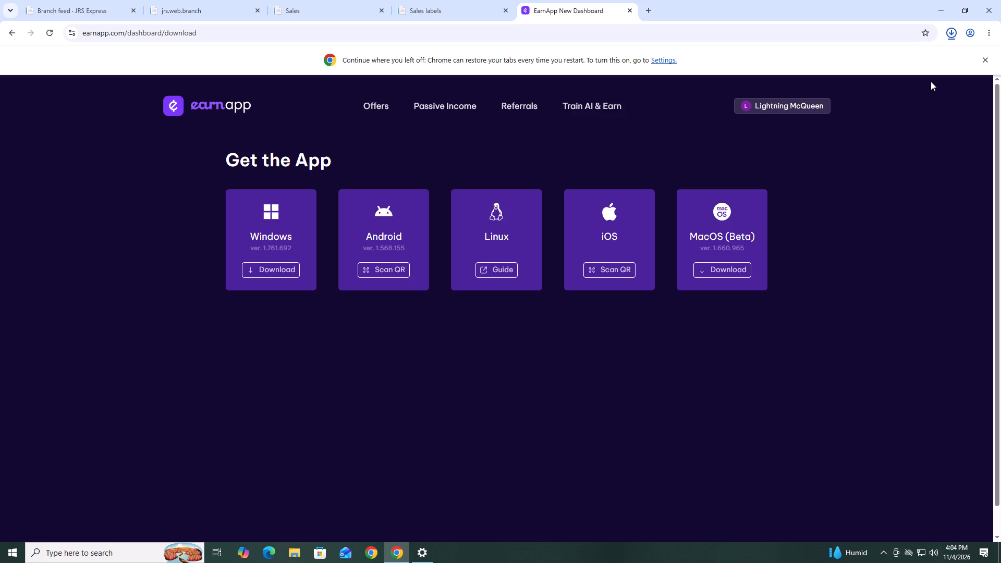
Run the downloaded earnapp-setup-1.761.692.exe installer and allow it to run anyway past Microsoft Defender SmartScreen.
left_click(950, 36)
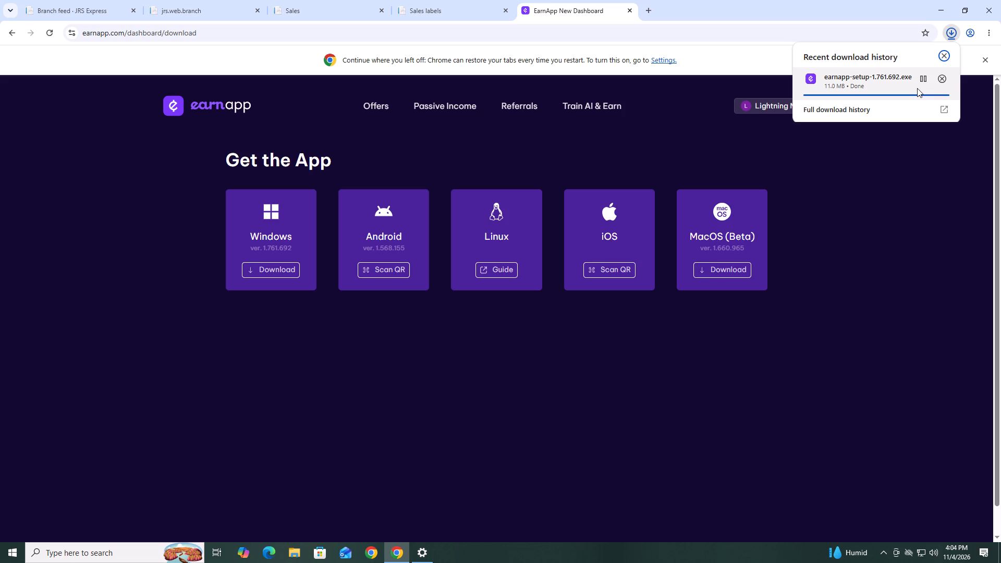
left_click(868, 88)
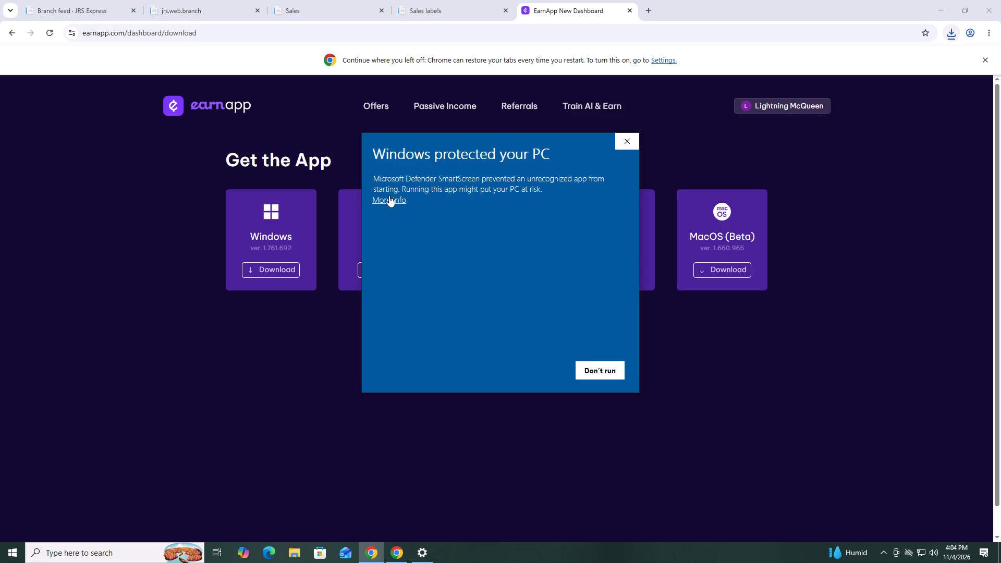
left_click(389, 195)
left_click(538, 370)
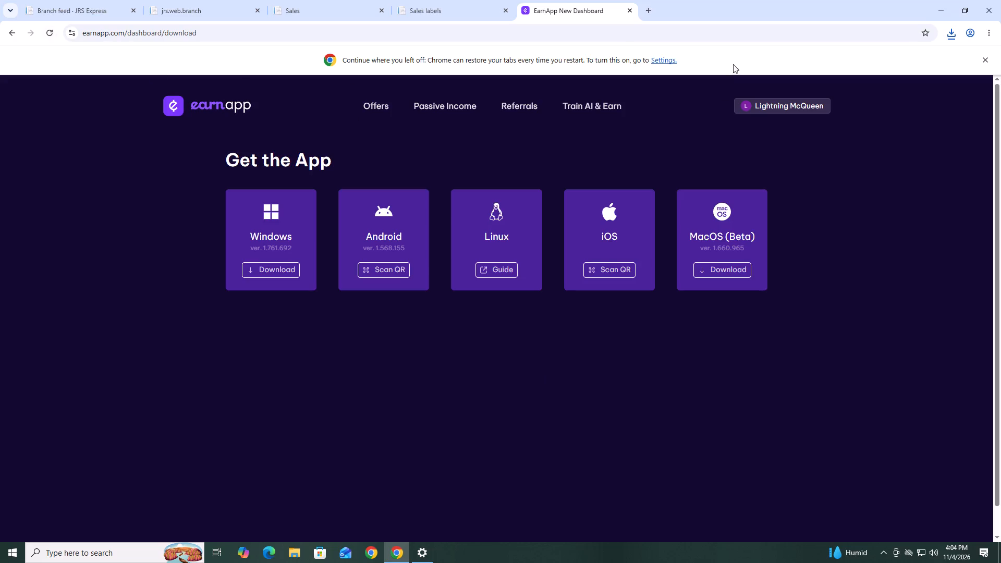
Bookmark the EarnApp download page and dismiss the offer to use bookmarks across devices.
left_click(921, 33)
left_click(857, 138)
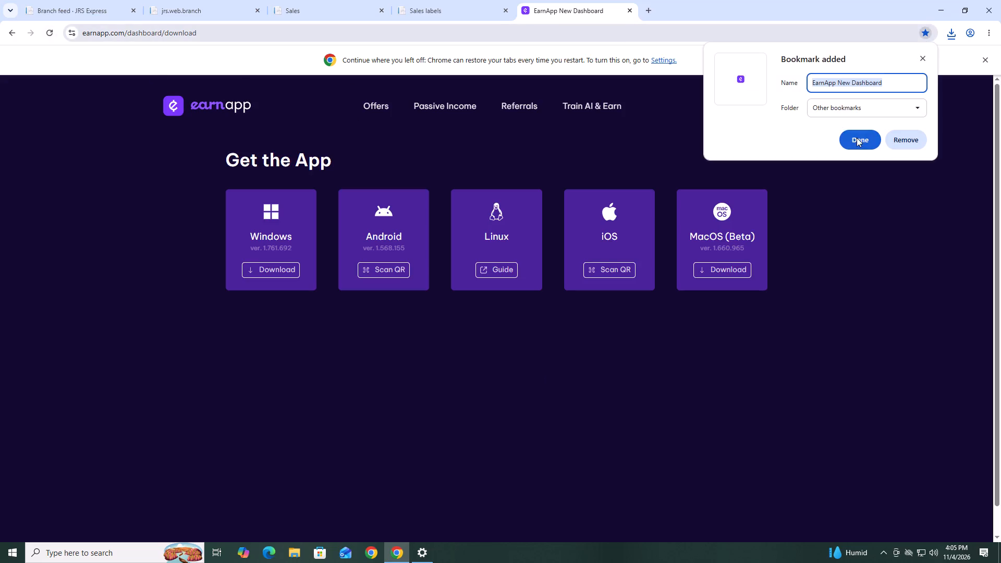
left_click(921, 59)
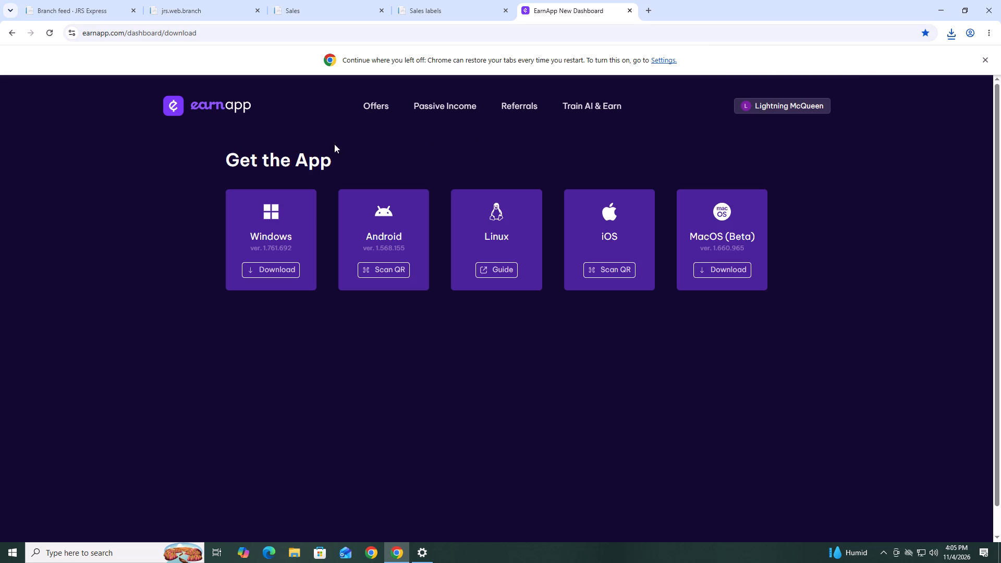
Go back to the EarnApp profile dashboard and close the Welcome to EarnApp pop-up.
left_click(1, 36)
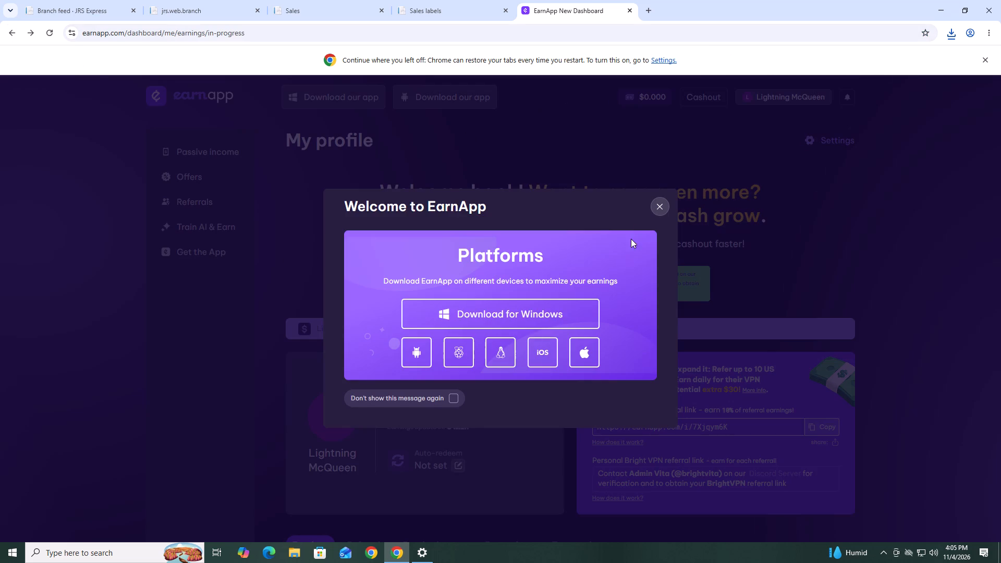
left_click(663, 205)
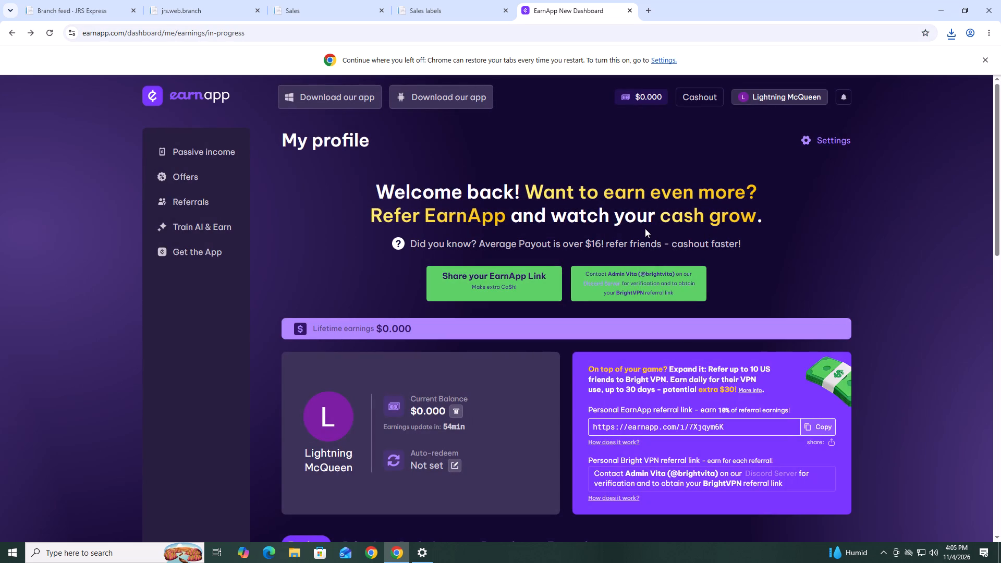
Move the EarnApp dashboard into its own browser window, minimize it, and return to the Sales page.
left_click_drag(577, 8, 698, 191)
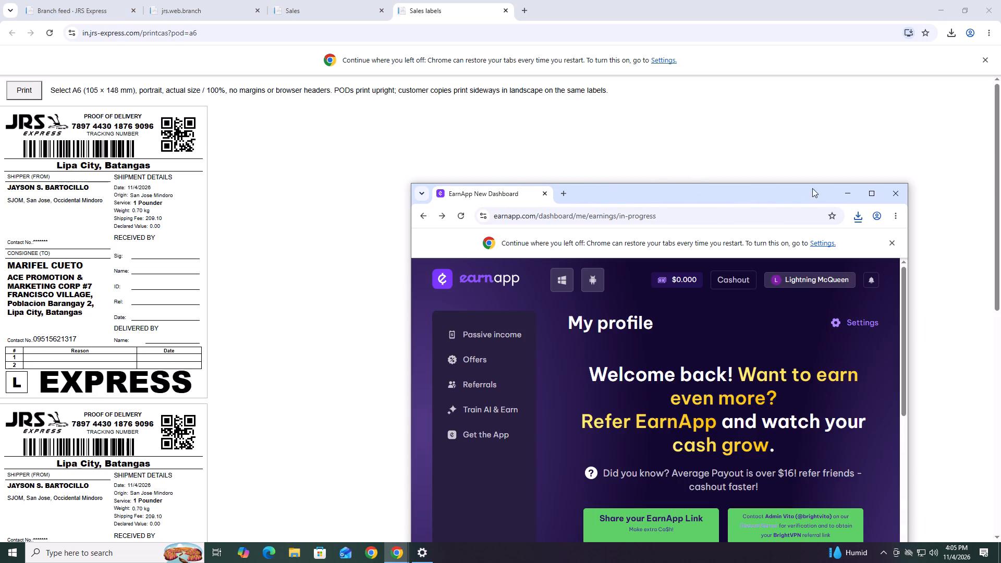
left_click(847, 193)
left_click(304, 0)
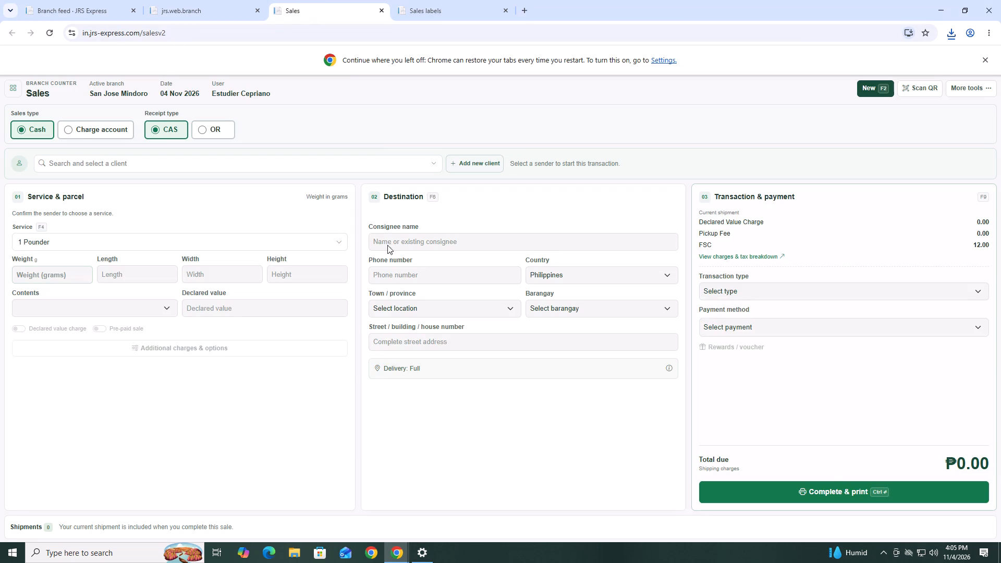
Show the hidden system tray icons.
left_click(882, 548)
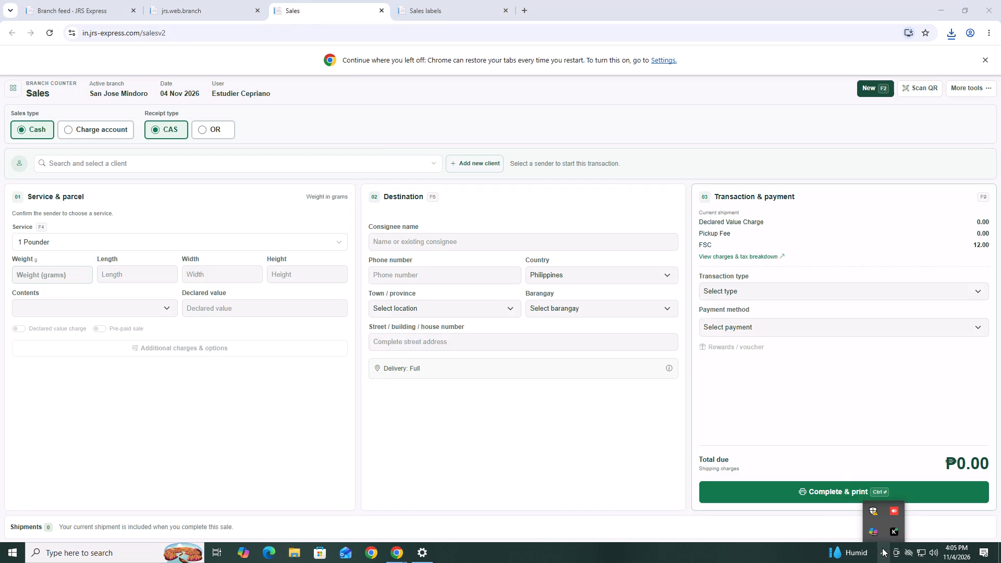
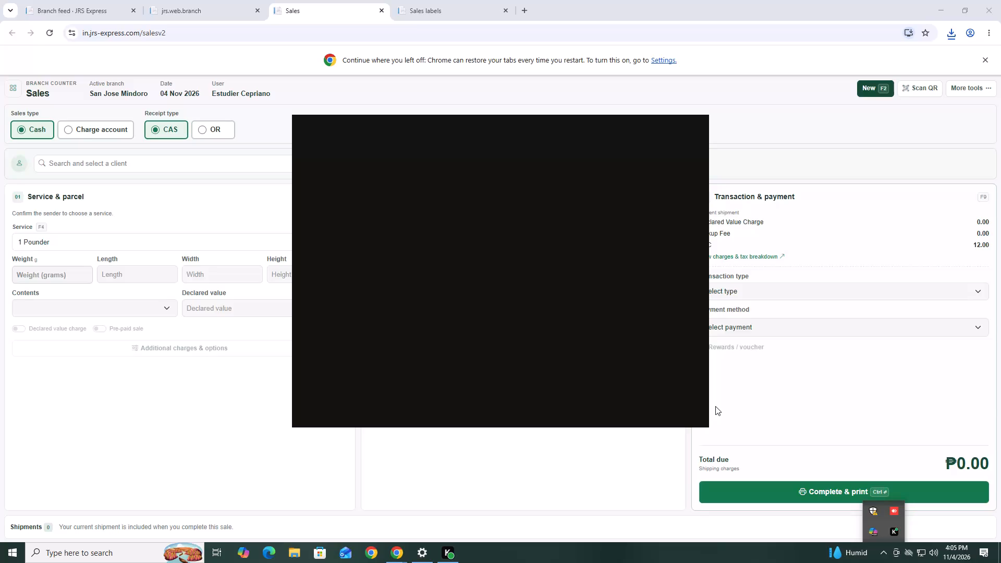
Look at the previous shipment's Sales labels page and return to the Sales form.
left_click(489, 0)
left_click(371, 0)
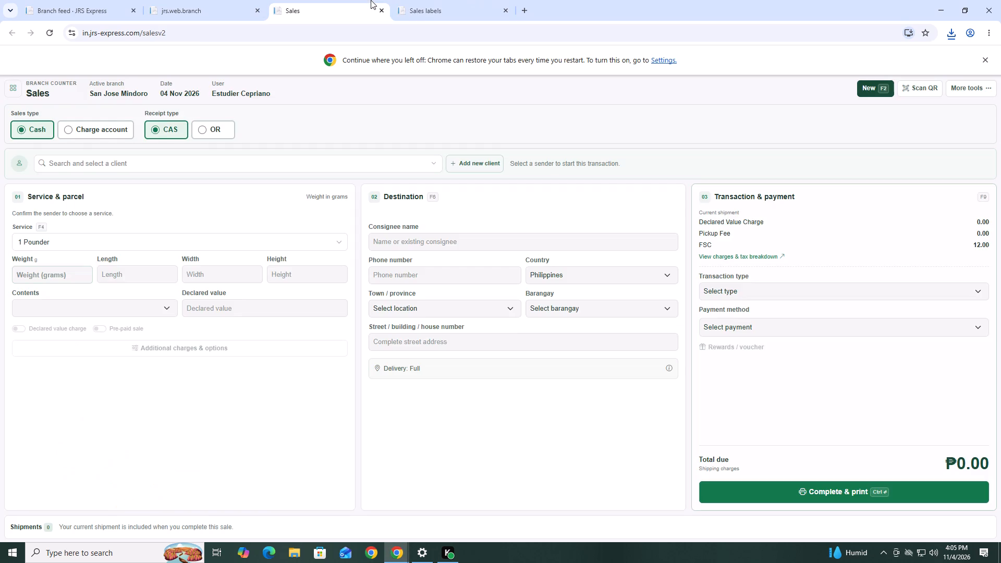
left_click(428, 2)
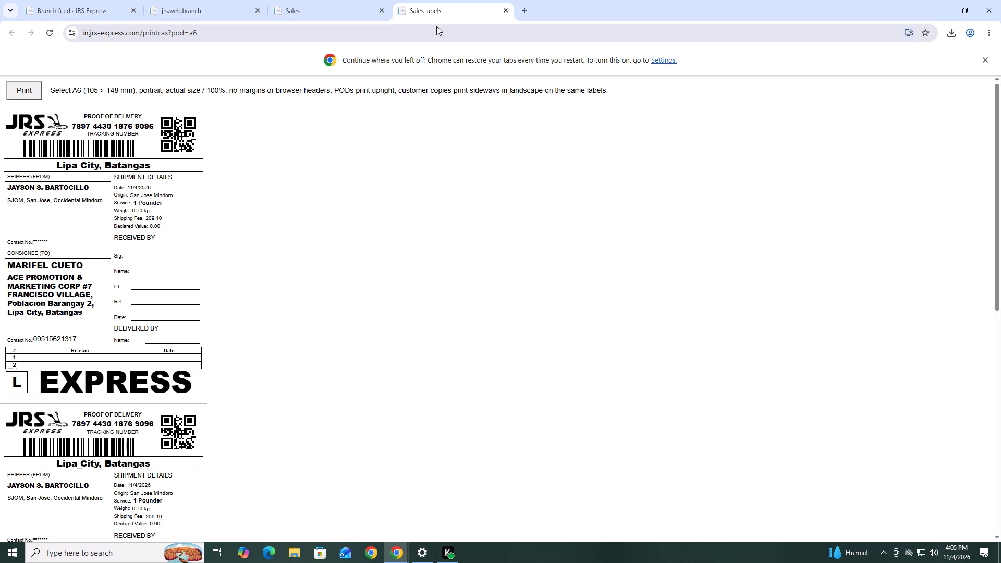
left_click(323, 0)
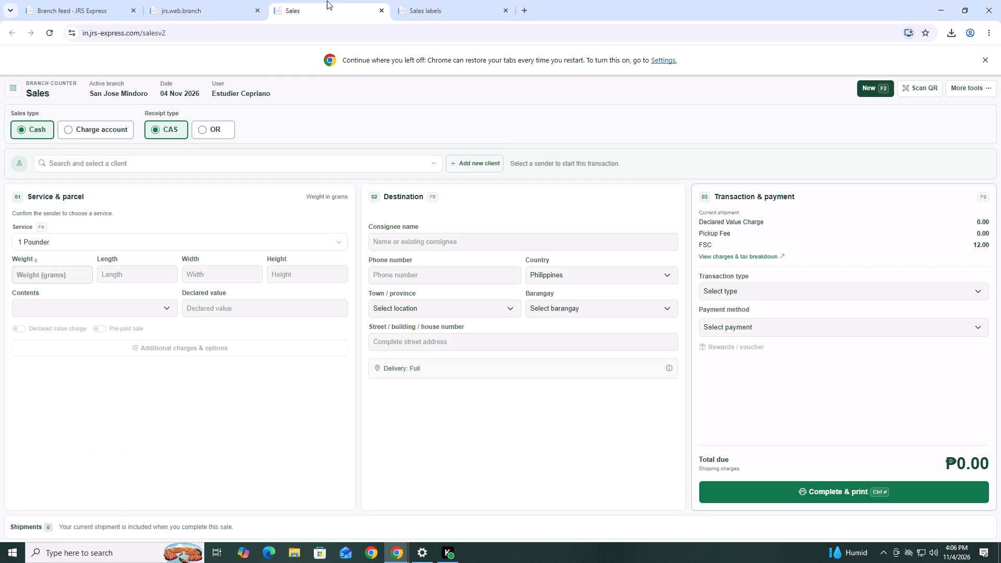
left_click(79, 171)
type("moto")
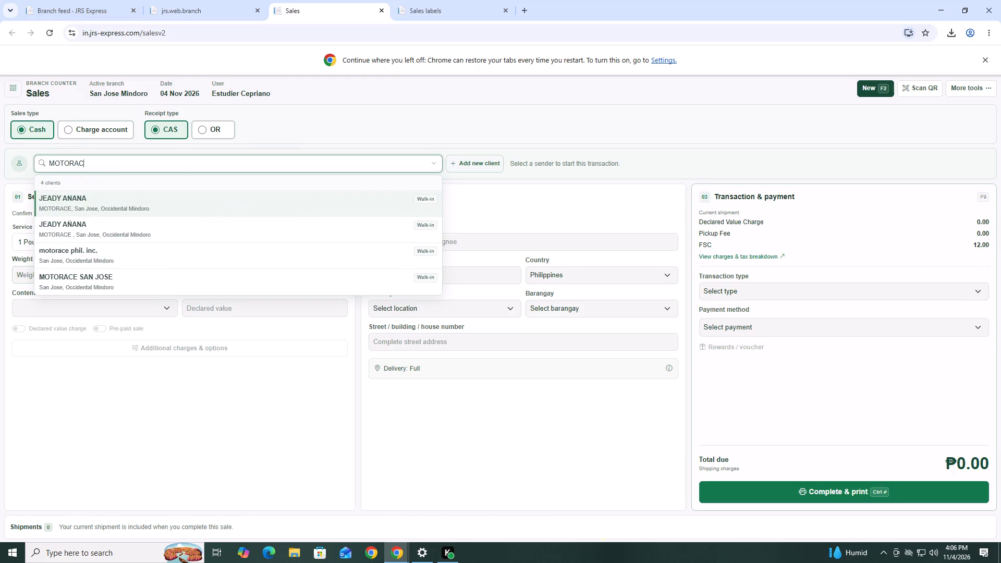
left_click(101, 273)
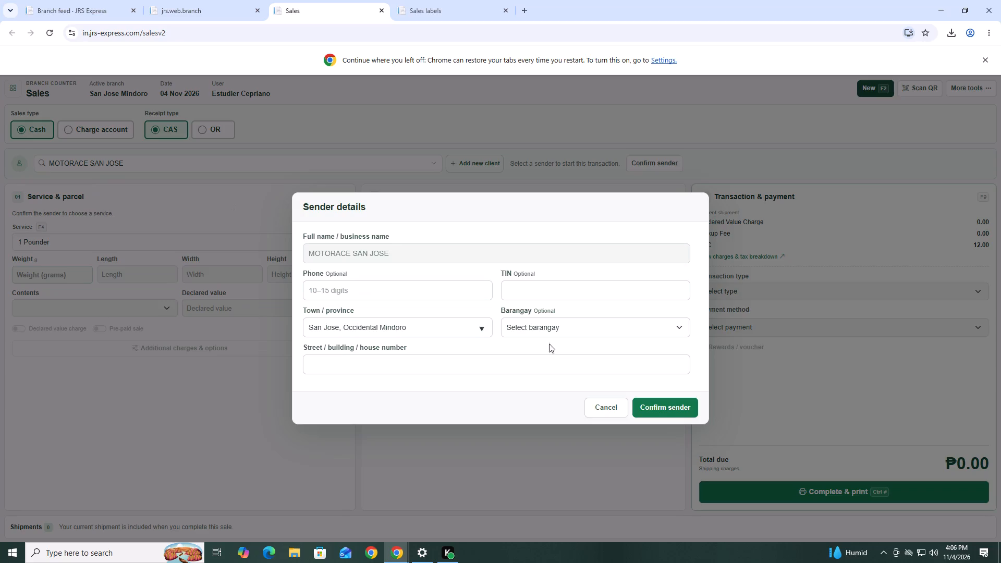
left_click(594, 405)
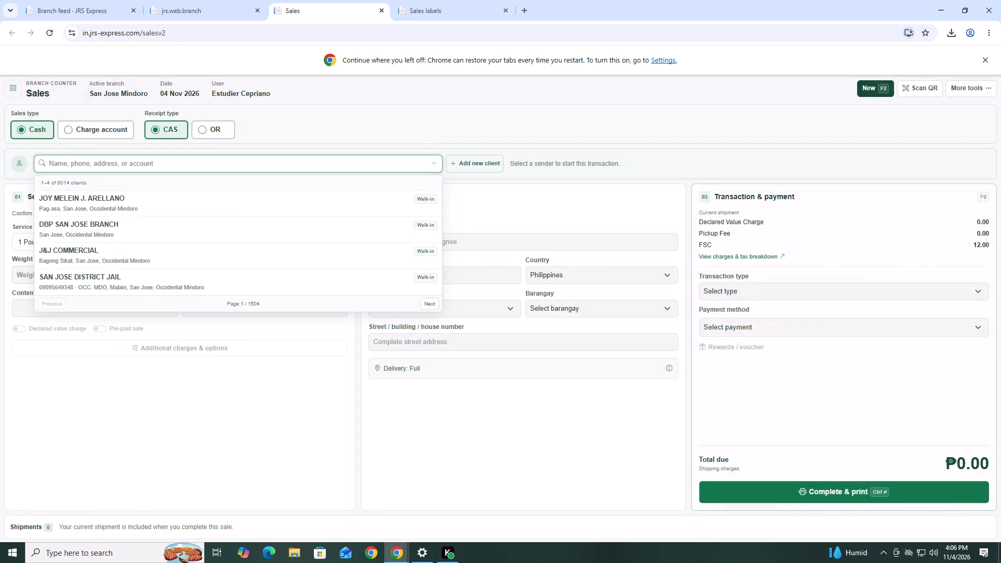
Find MOTORACE, choose motorace phil. inc. as sender, enter its street address with Barangay 4 (Poblacion), and confirm the sender.
key("m")
type("OTORACE")
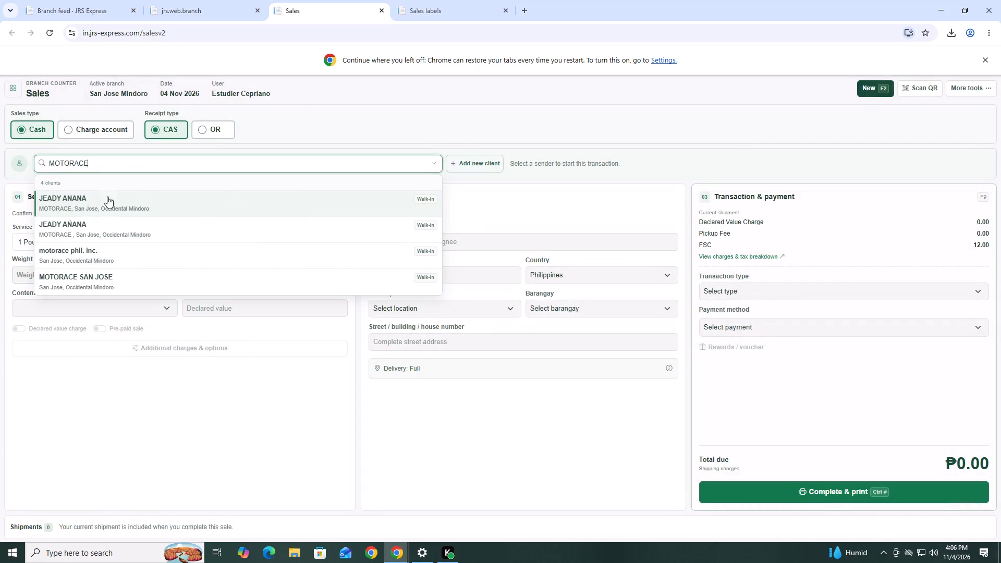
key("space")
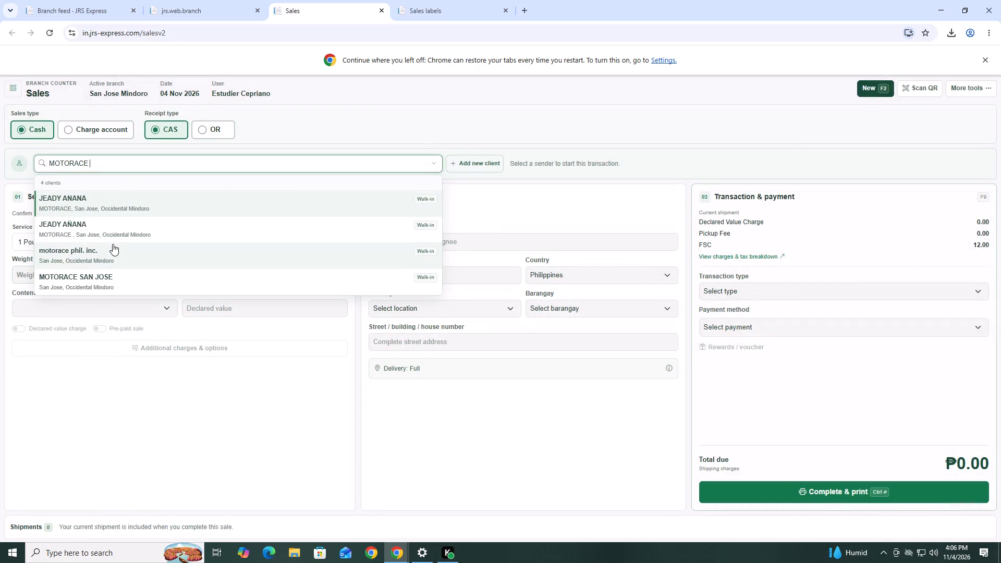
left_click(113, 244)
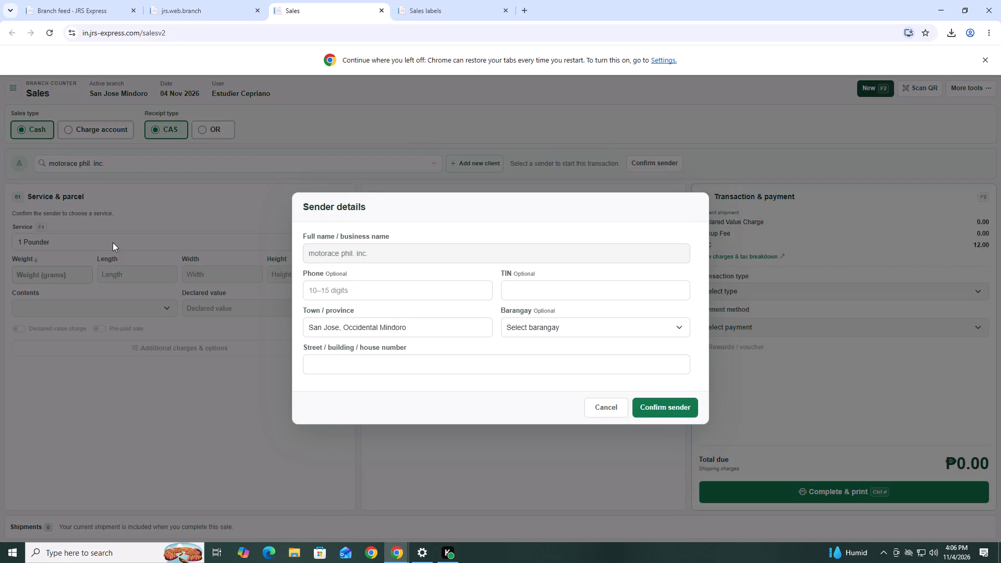
left_click(406, 367)
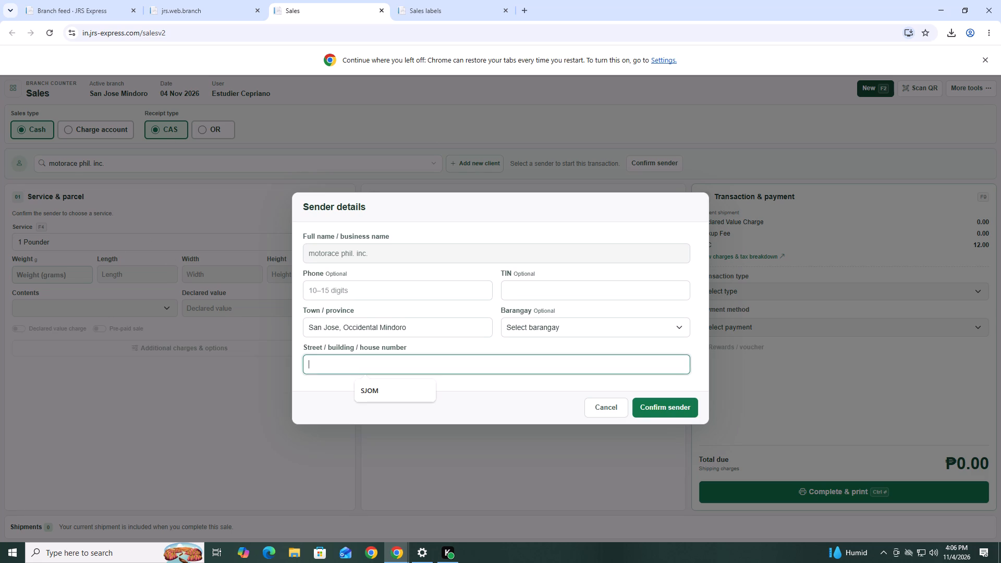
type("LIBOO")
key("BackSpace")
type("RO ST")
left_click(561, 335)
left_click(580, 198)
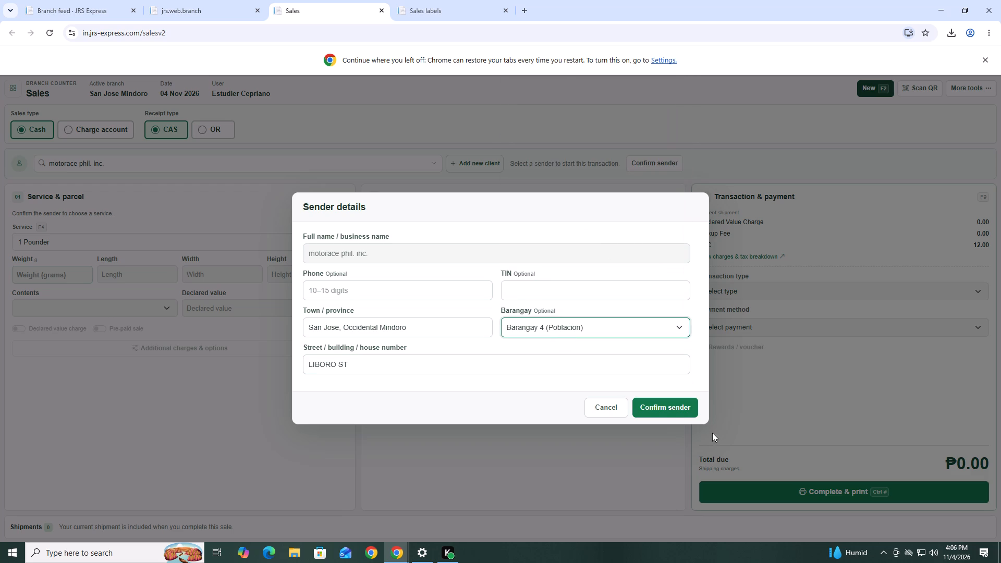
left_click(664, 406)
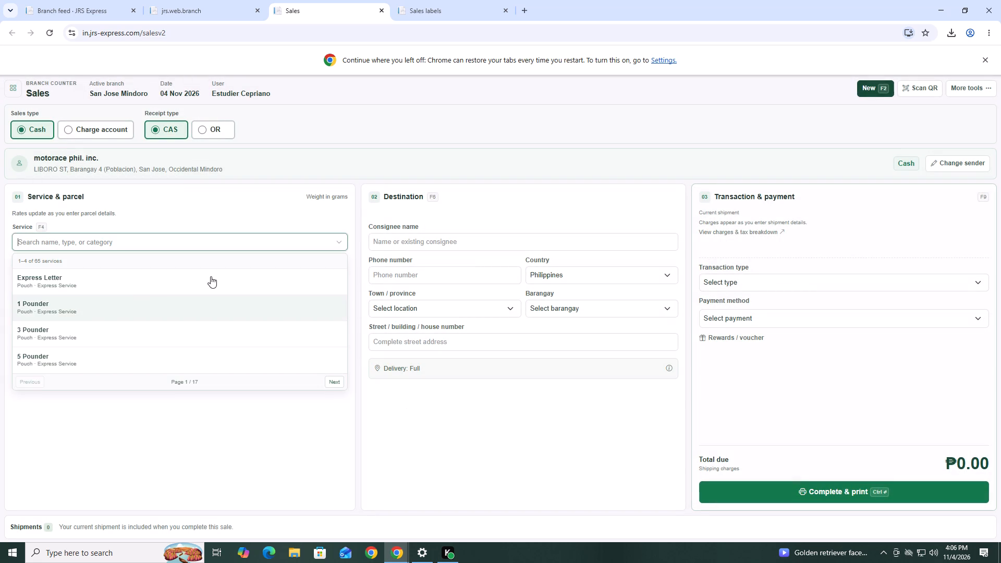
Set the service to 1 Pounder, the weight to 800 grams, and the contents to Documents.
left_click(129, 314)
left_click_drag(38, 269, 0, 276)
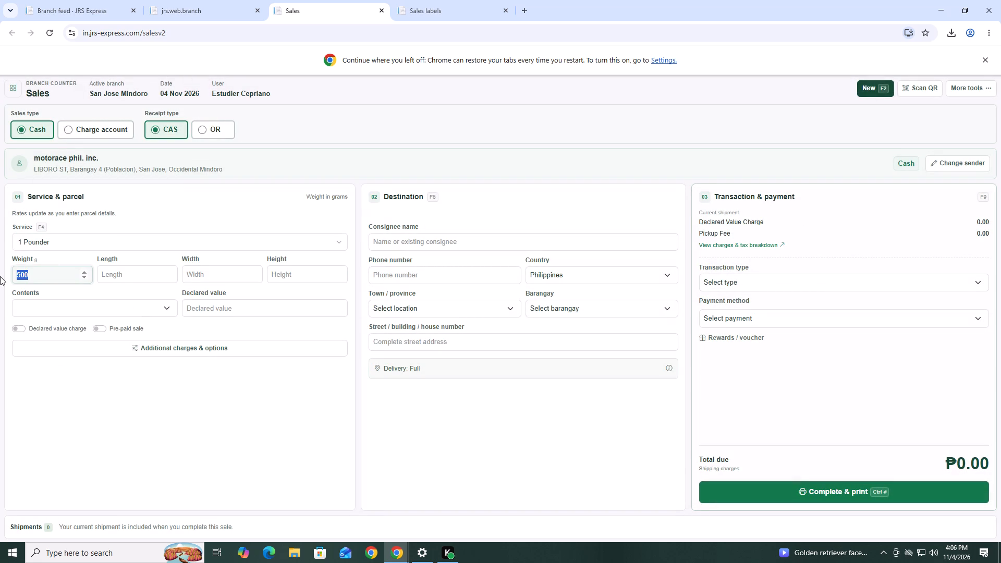
type("800")
left_click(75, 309)
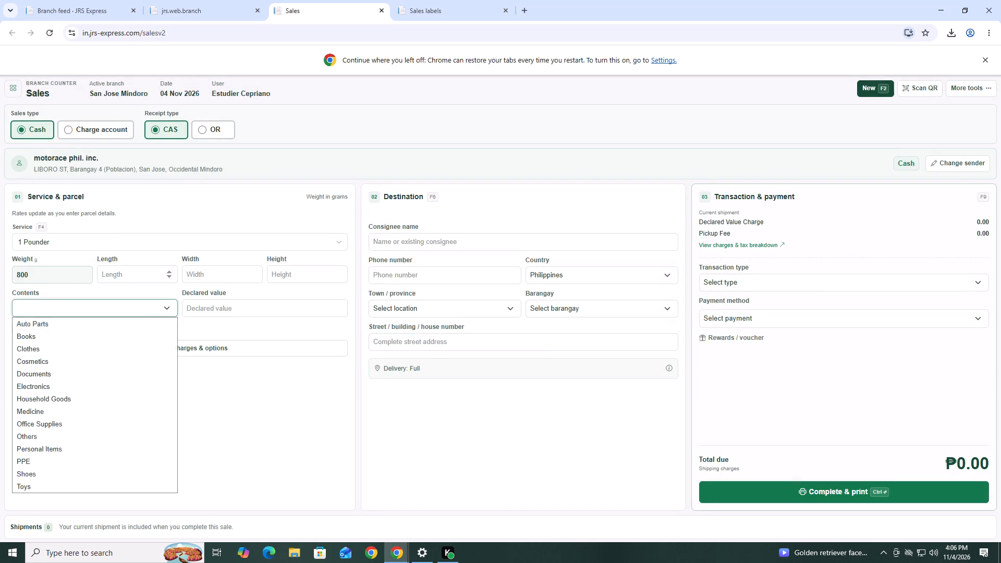
left_click(53, 374)
Enter MOTOR ACE PHIL INC as the consignee name.
left_click(403, 243)
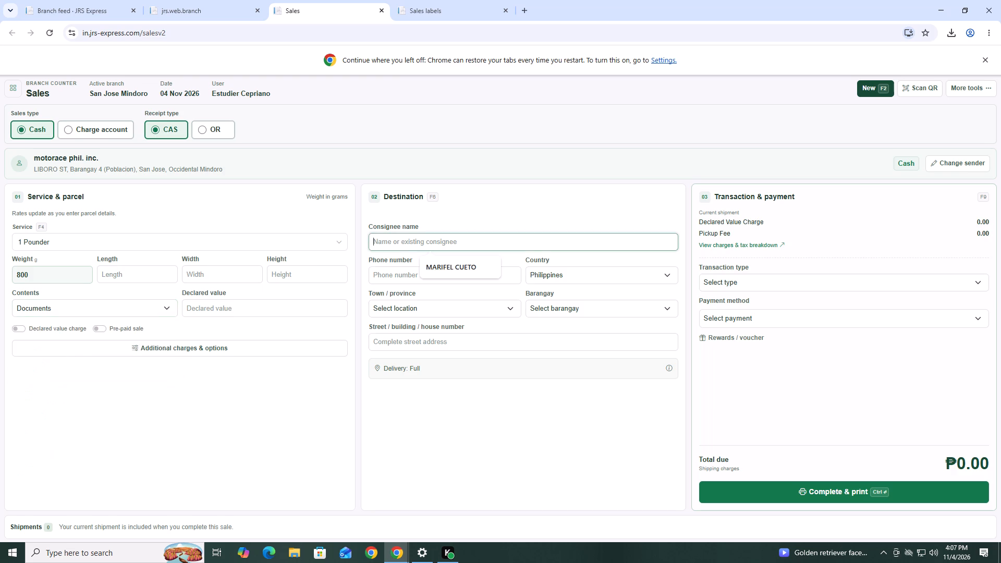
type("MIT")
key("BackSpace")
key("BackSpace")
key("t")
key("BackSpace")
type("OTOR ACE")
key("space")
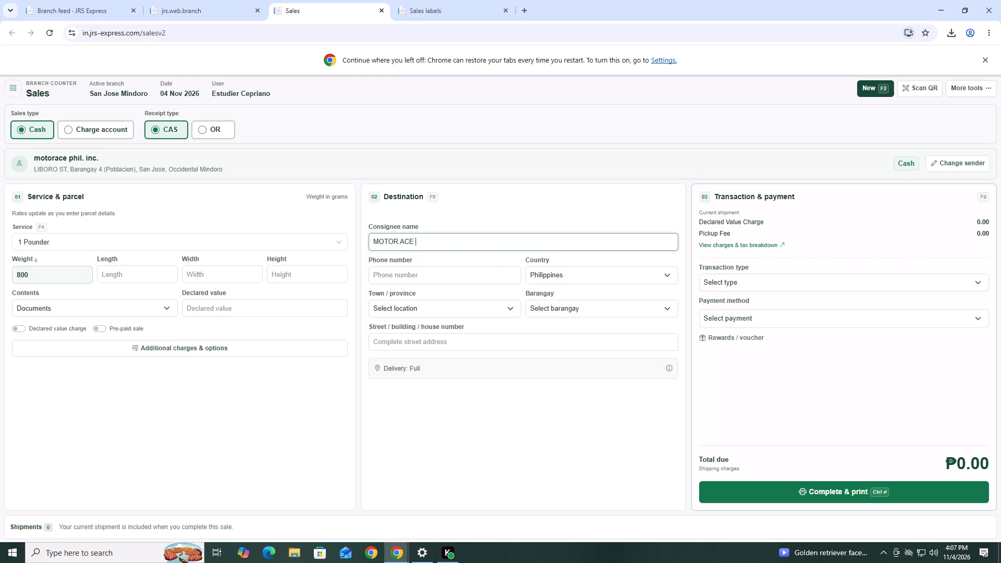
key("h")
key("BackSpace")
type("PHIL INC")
Set the destination to Mandaue City, Cebu, barangay Maguikay, and enter the consignee's street address.
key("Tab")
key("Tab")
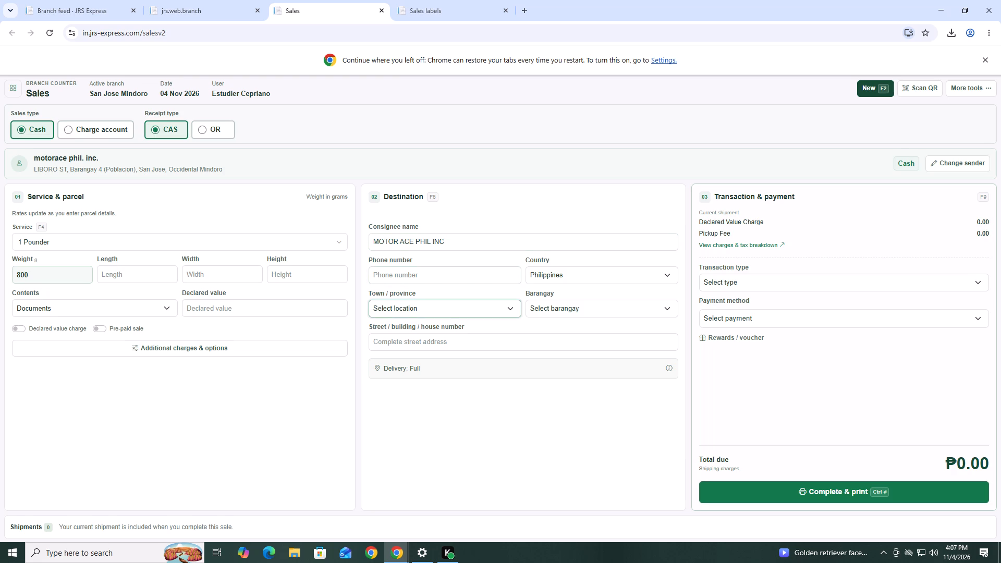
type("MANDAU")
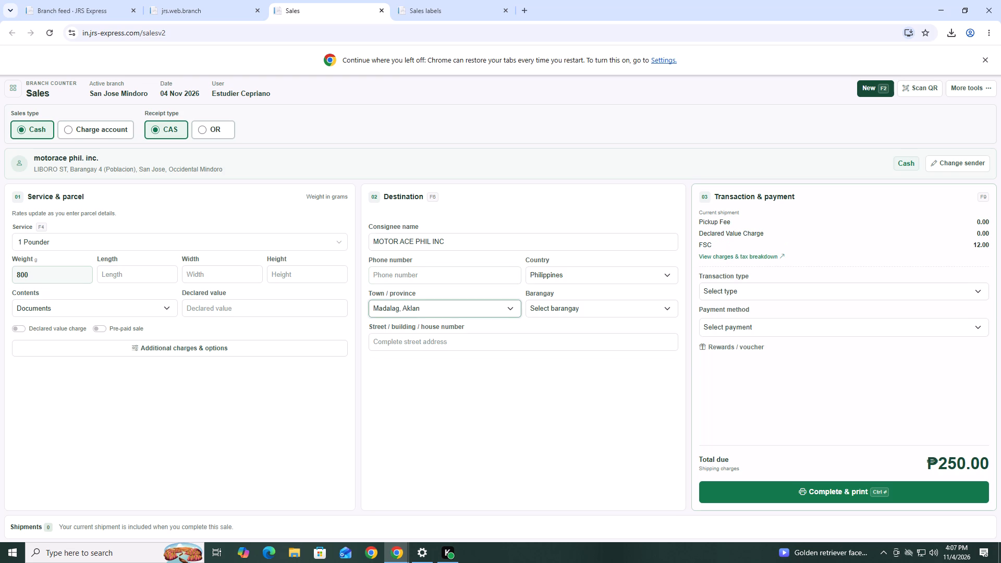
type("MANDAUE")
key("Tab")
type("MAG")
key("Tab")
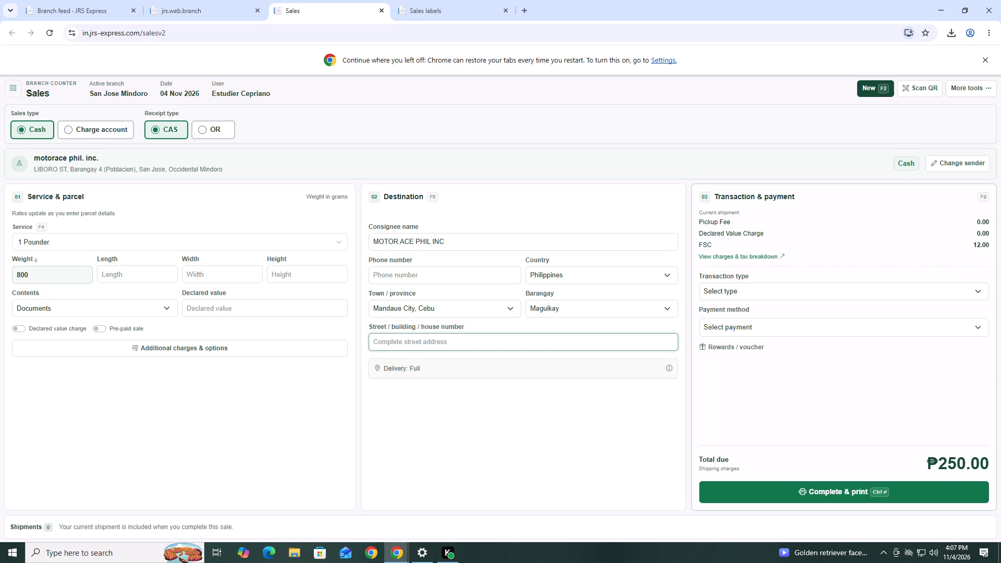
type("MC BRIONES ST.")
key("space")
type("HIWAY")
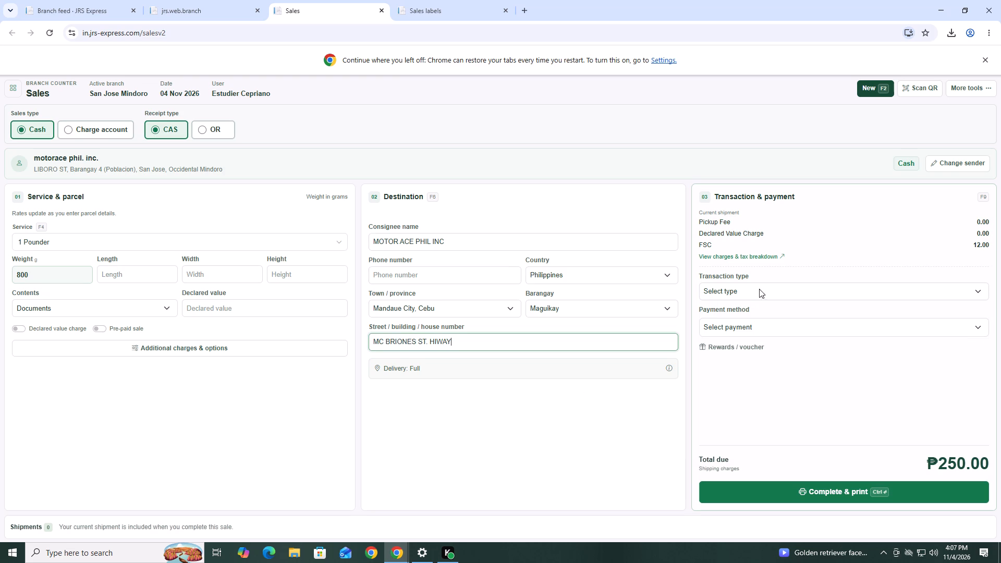
Set the transaction type to Walk in and the payment method to Cash.
left_click(759, 289)
left_click(744, 316)
left_click(743, 325)
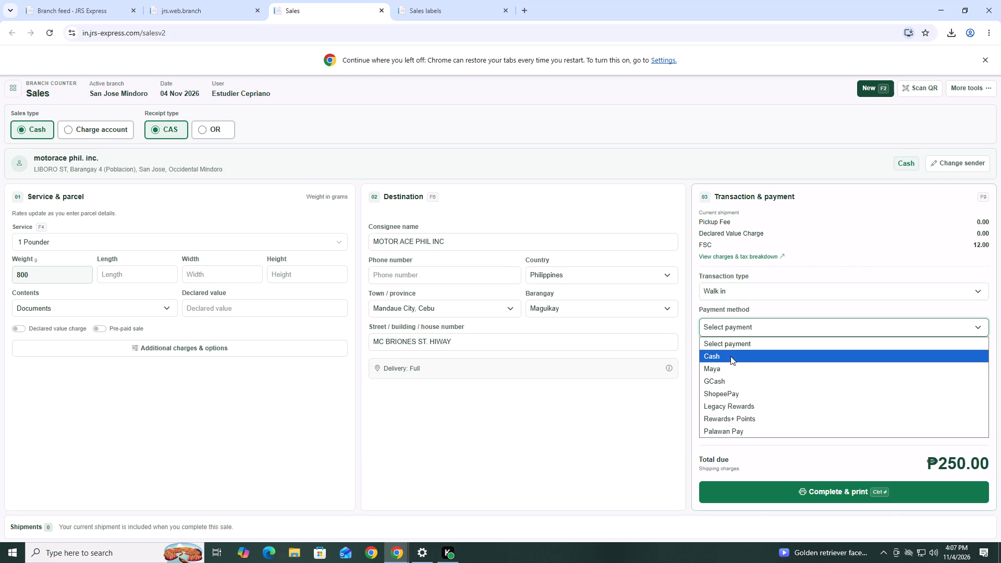
left_click(730, 356)
Apply the FSC Air charge in the shipment's additional charges and options.
double_click(66, 312)
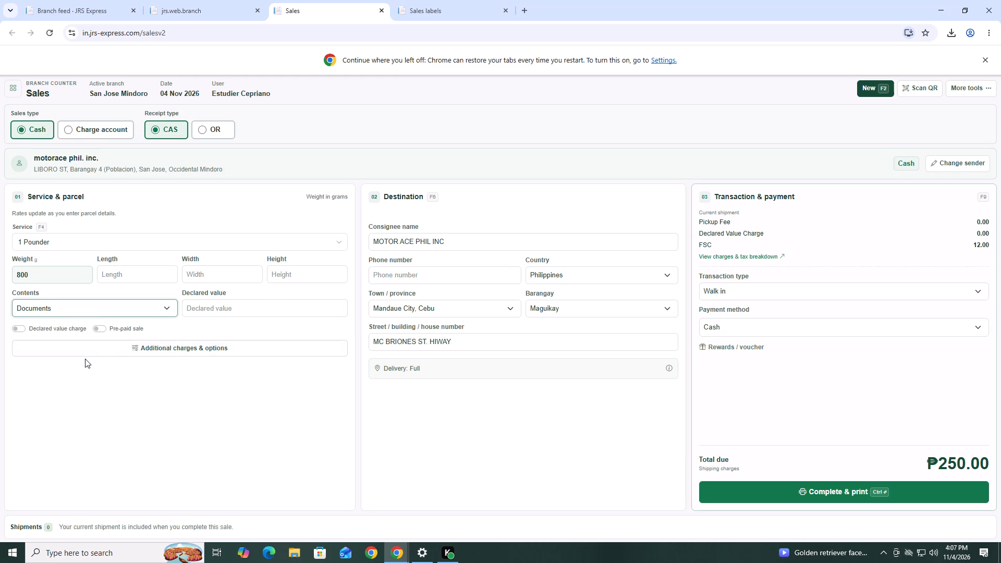
left_click(93, 352)
left_click(355, 210)
scroll(385, 278, "down", 3)
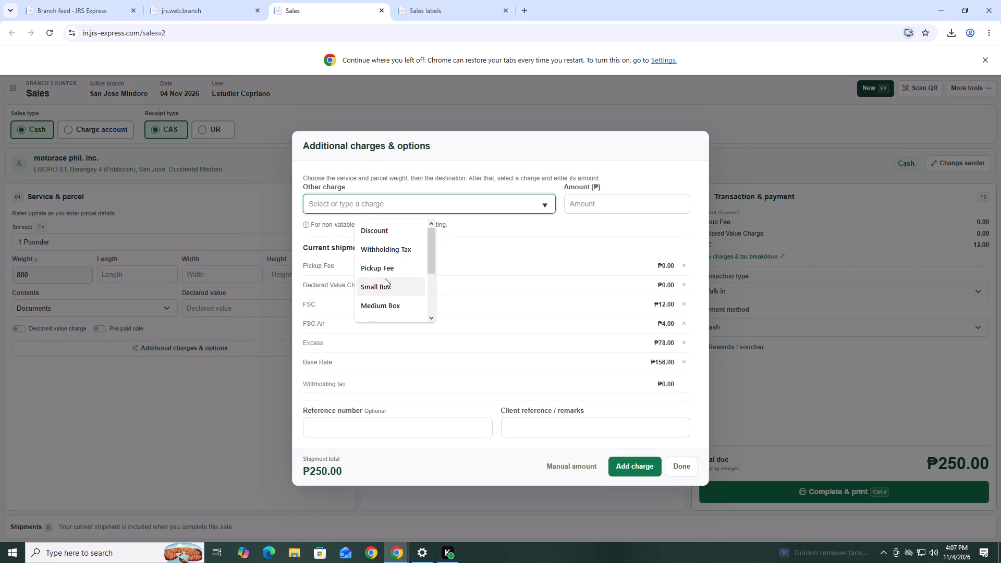
scroll(385, 278, "down", 3)
left_click(384, 303)
left_click(620, 462)
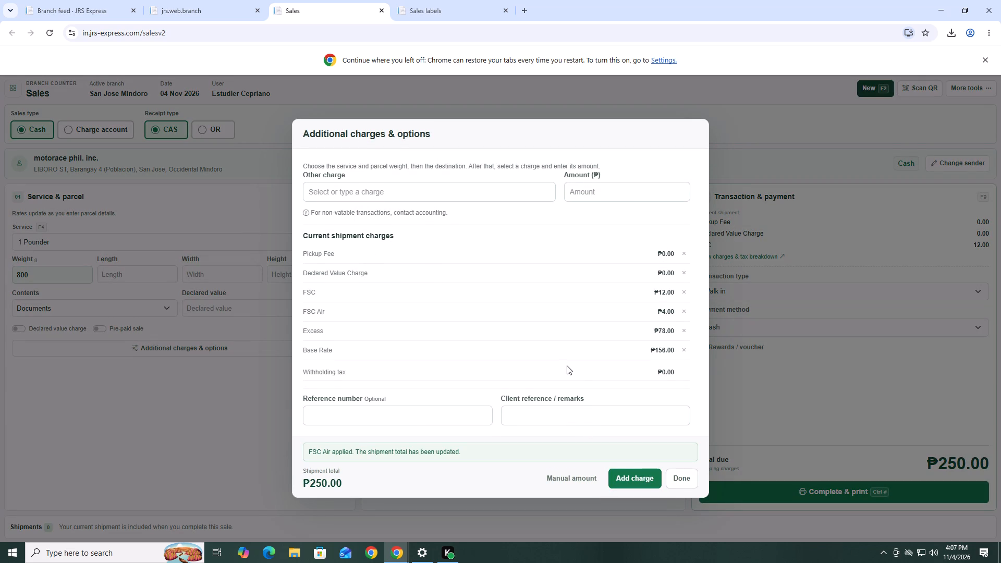
left_click(685, 478)
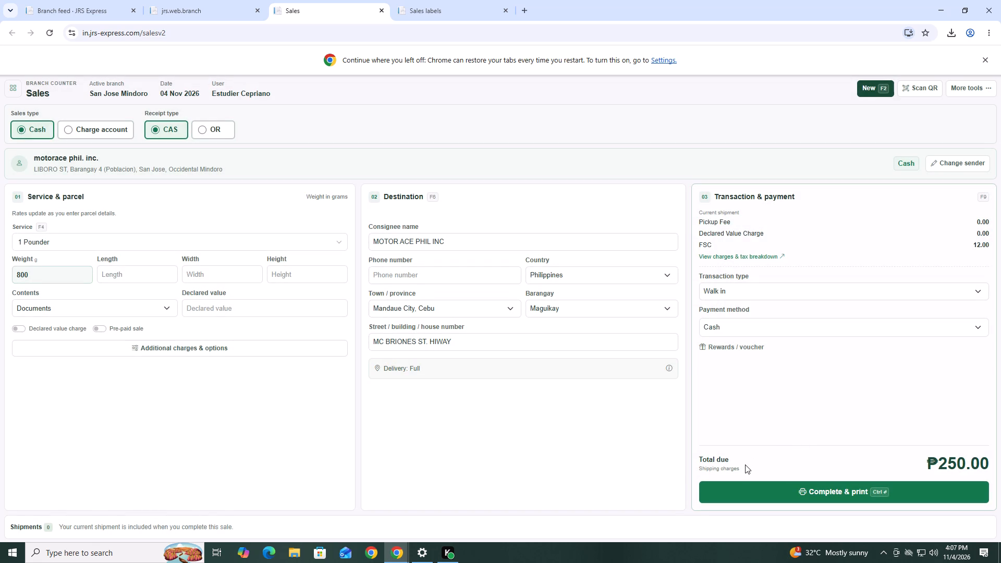
Complete the sale for printing and dismiss the offer to save the address.
left_click(780, 486)
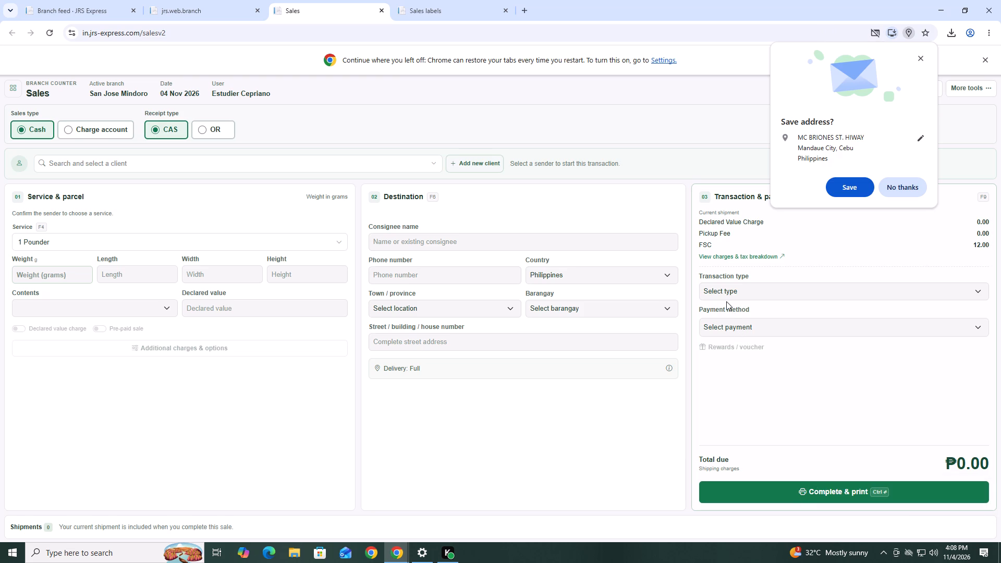
left_click(915, 59)
In the transaction history for San Jose Mindoro, select the last transaction and open its A6 sales labels for printing.
left_click(963, 89)
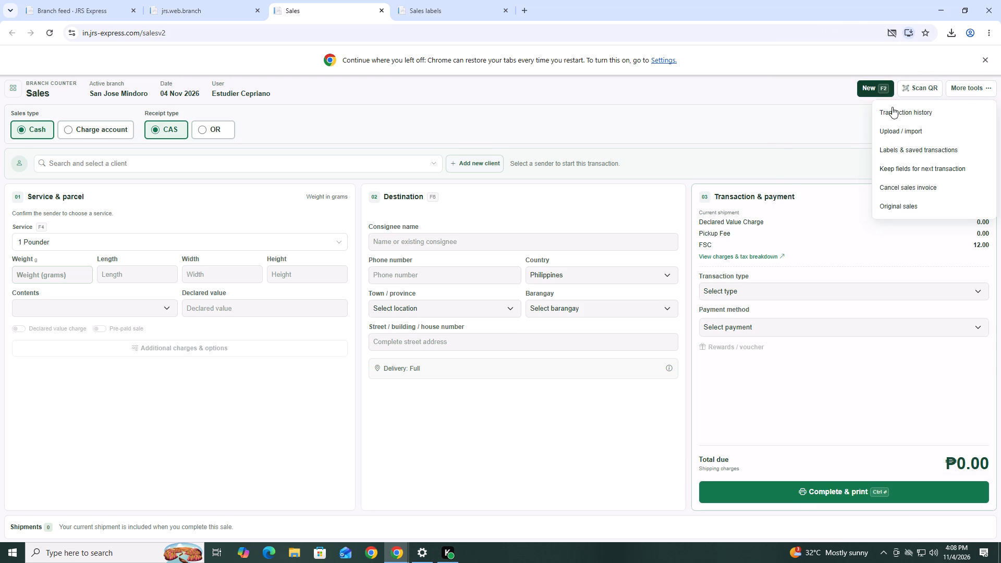
left_click(895, 110)
left_click(272, 179)
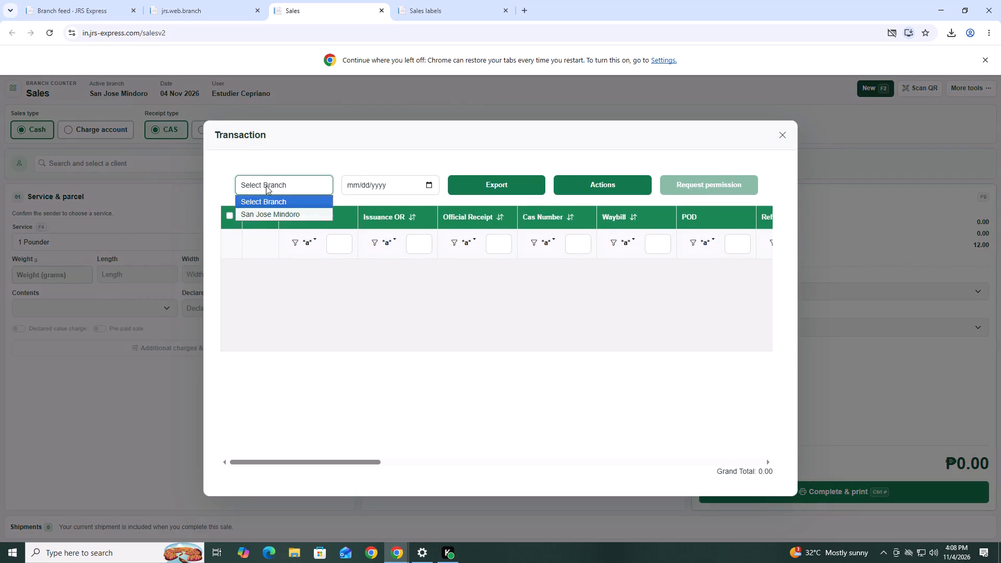
left_click(266, 216)
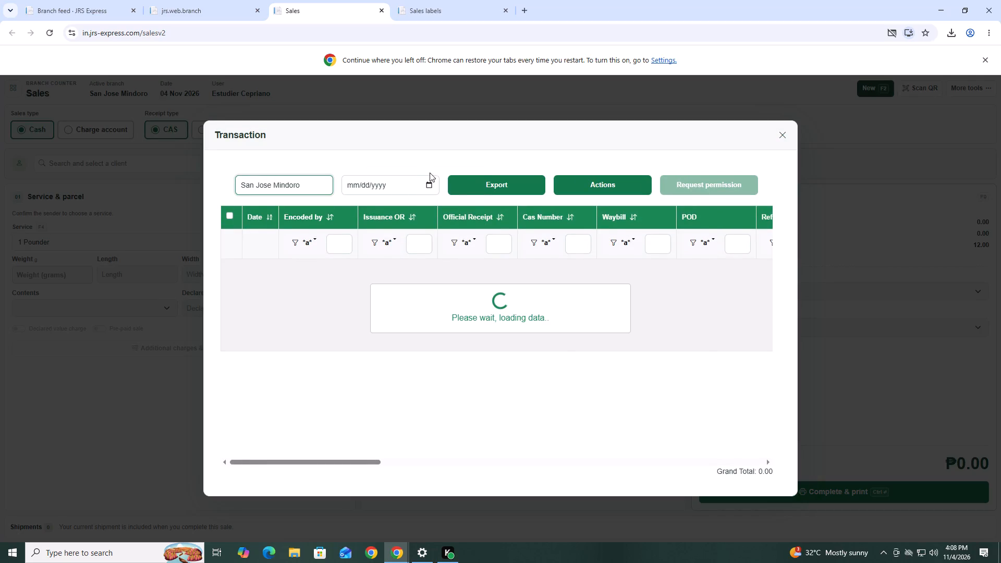
scroll(542, 268, "down", 20)
scroll(542, 268, "down", 20)
scroll(542, 268, "down", 9)
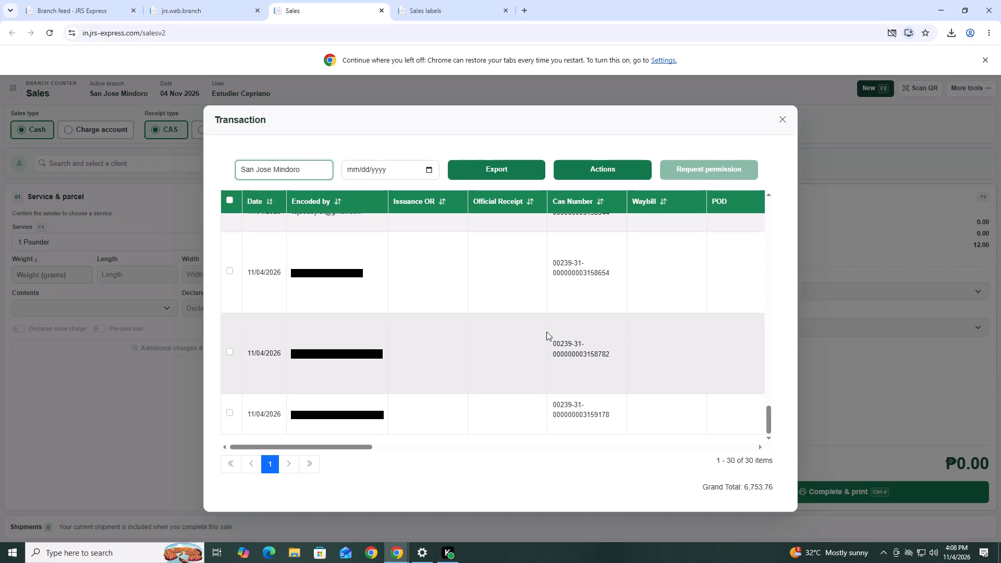
scroll(546, 332, "down", 6)
left_click(229, 415)
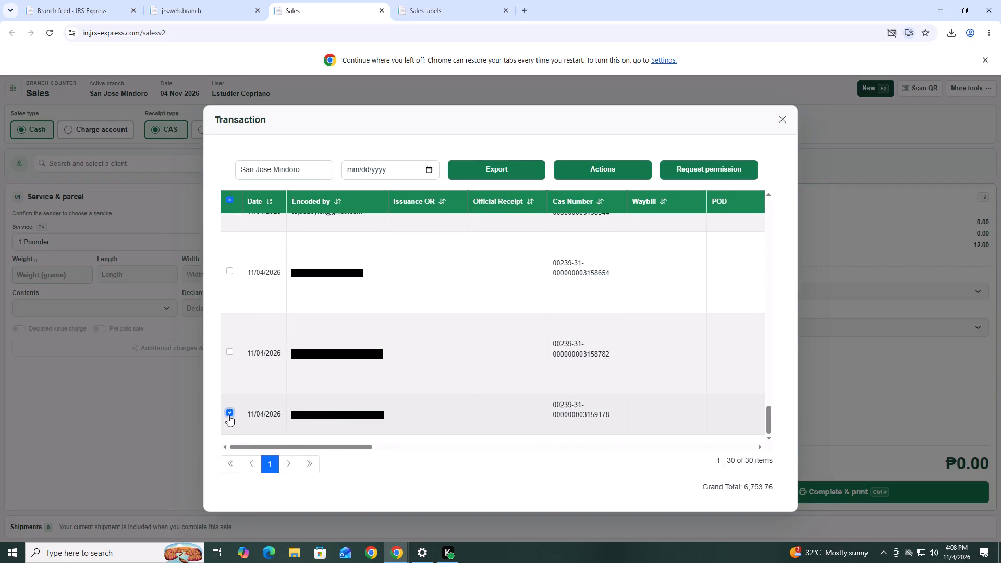
left_click(595, 164)
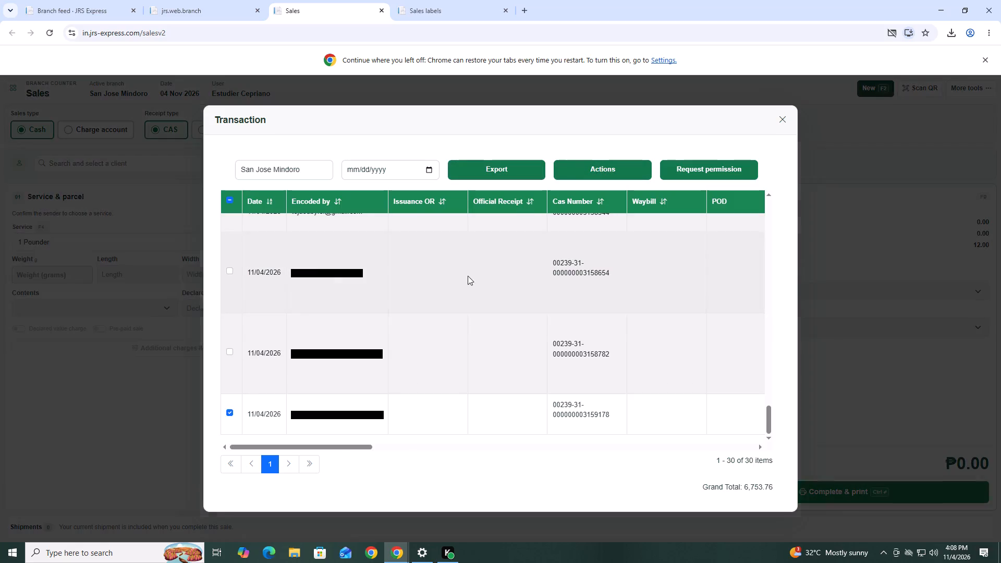
left_click(365, 322)
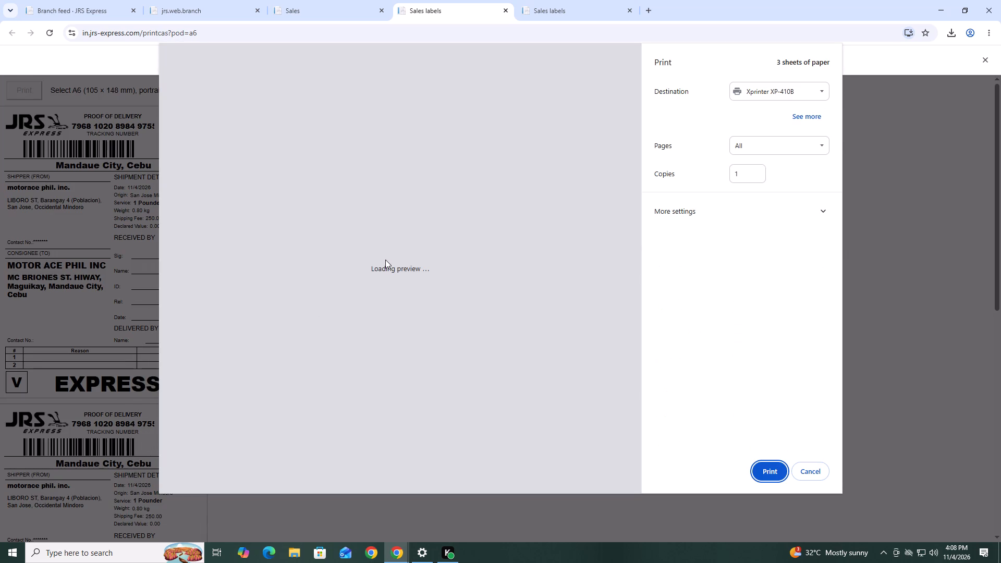
Review the label preview for the Mandaue City shipment and print it on the Xprinter XP-410B.
scroll(385, 260, "down", 10)
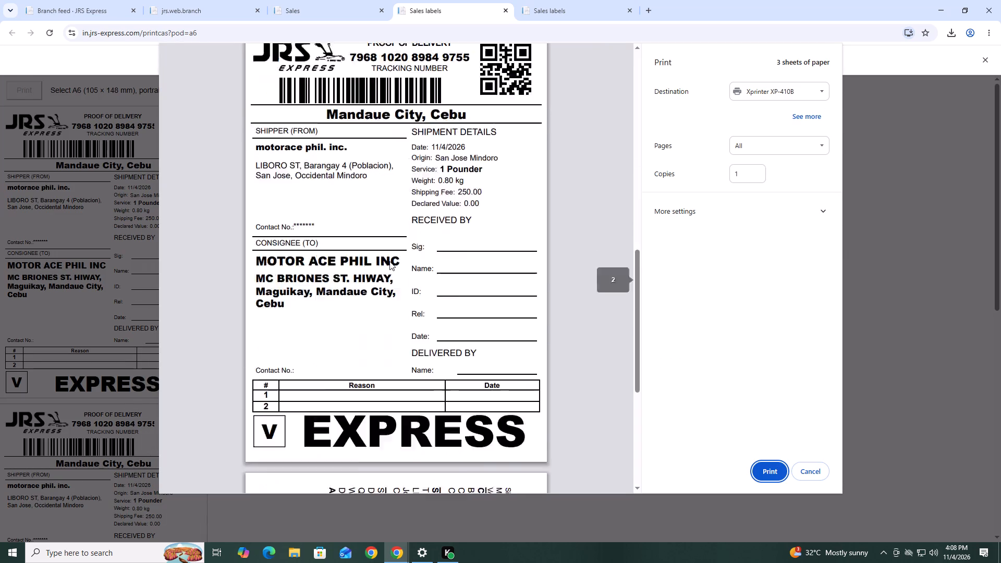
scroll(389, 261, "down", 14)
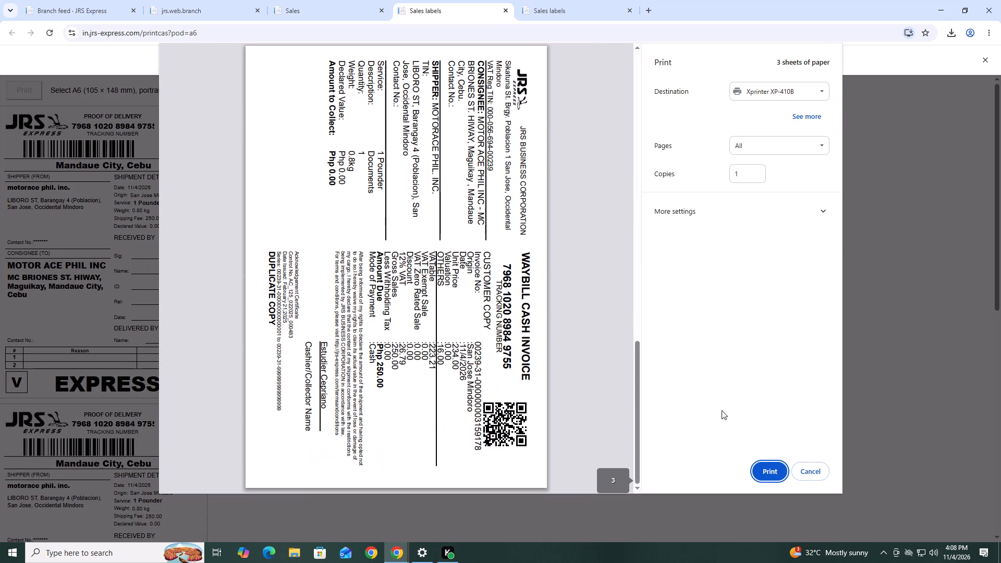
left_click(770, 474)
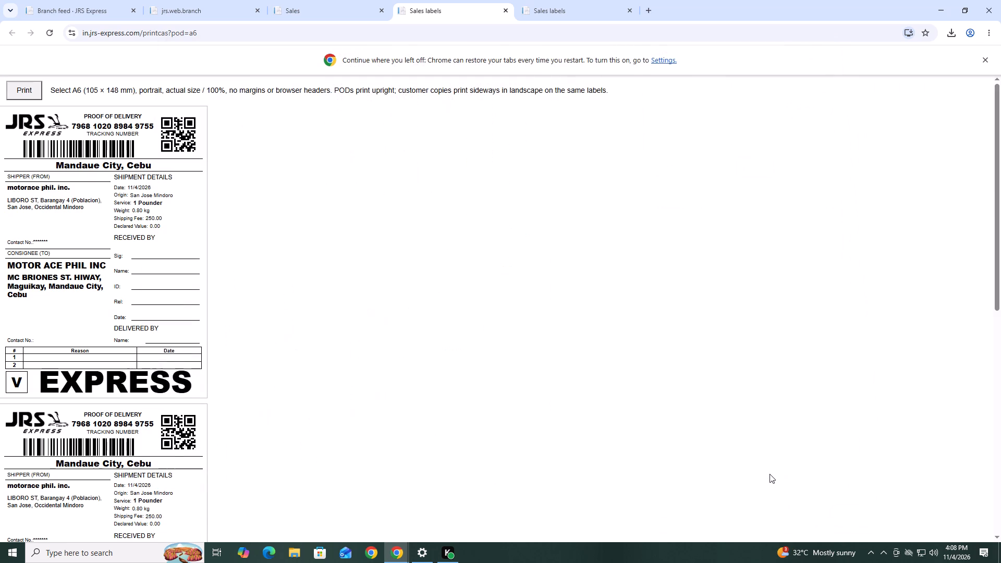
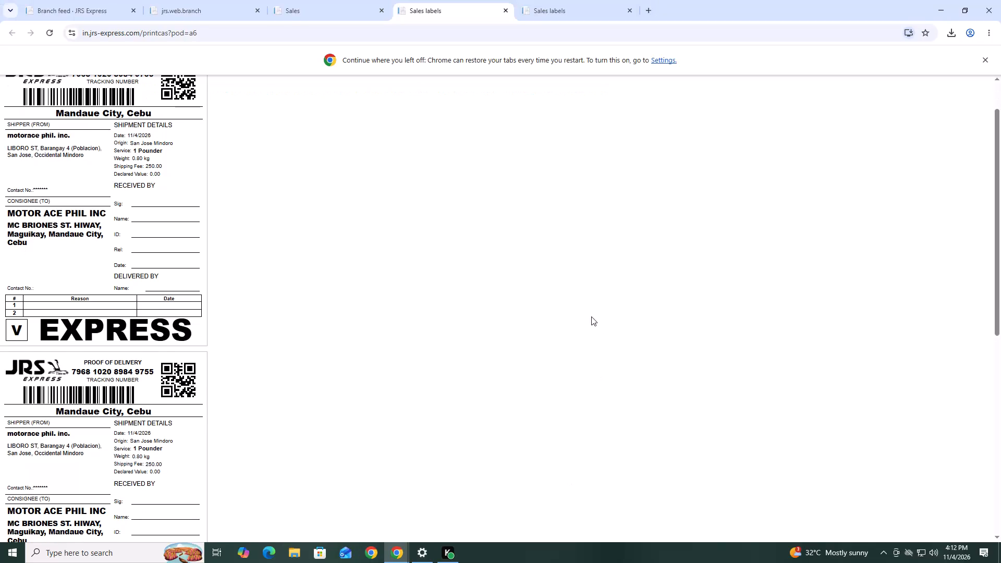
Return to the sales encoding page with the open sender information form.
left_click(184, 0)
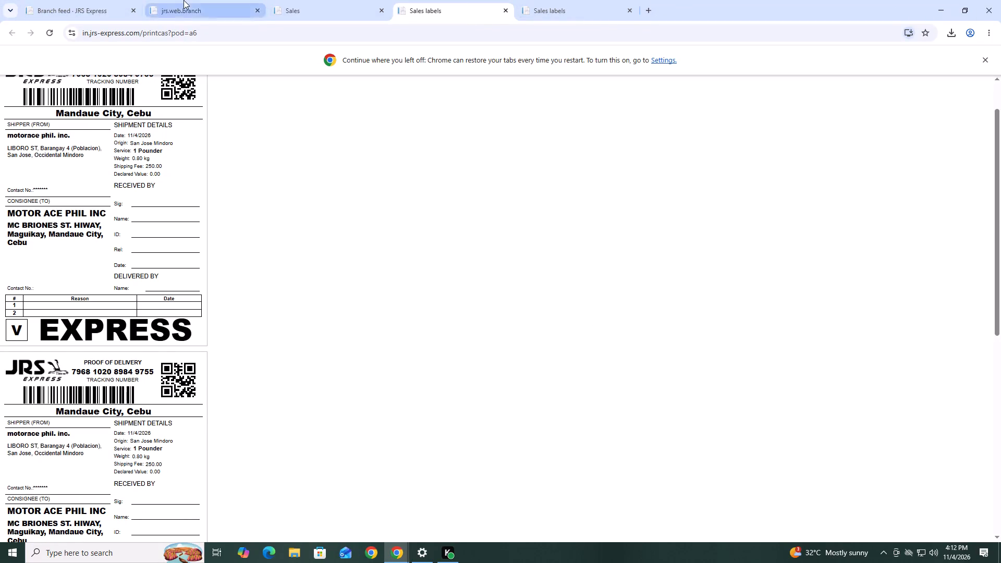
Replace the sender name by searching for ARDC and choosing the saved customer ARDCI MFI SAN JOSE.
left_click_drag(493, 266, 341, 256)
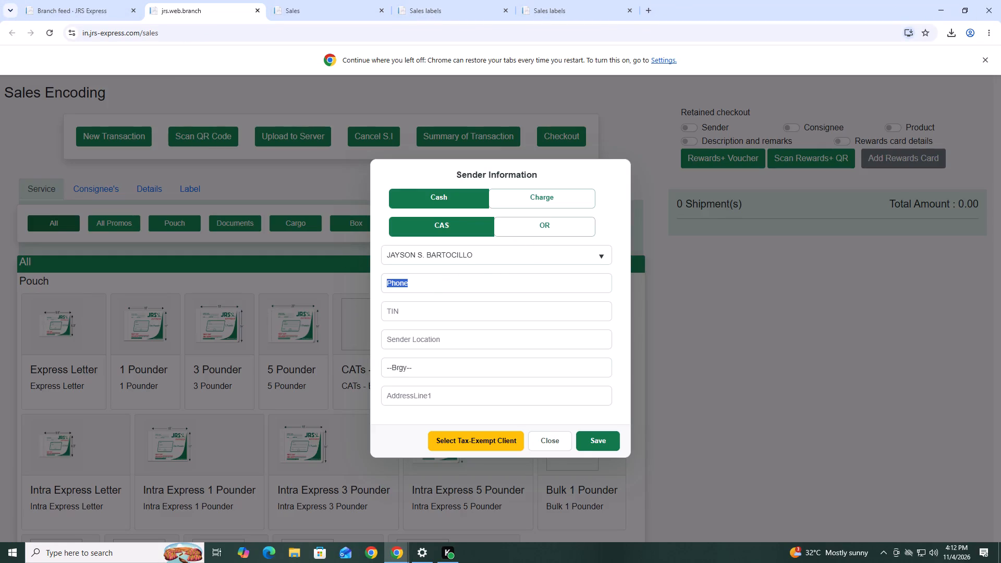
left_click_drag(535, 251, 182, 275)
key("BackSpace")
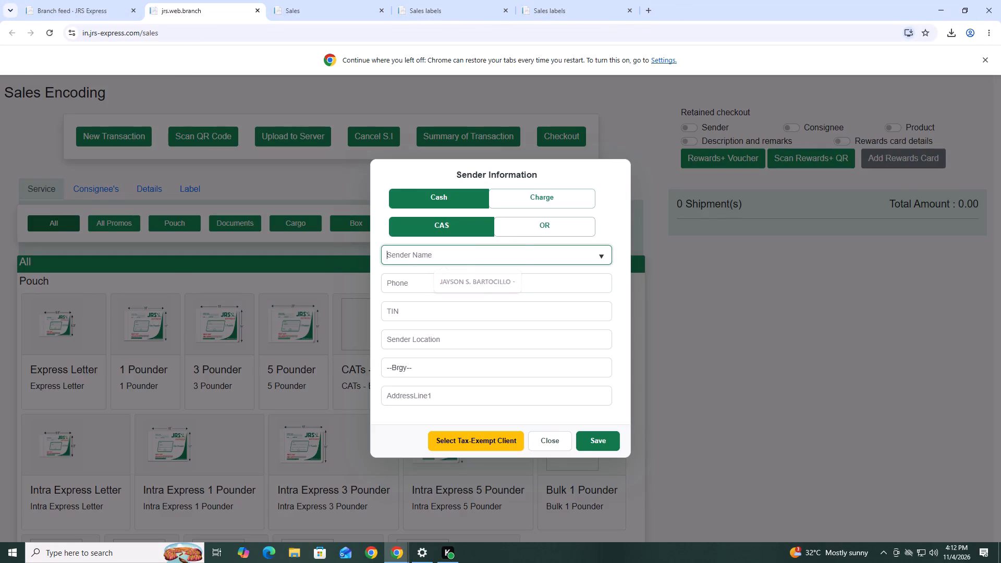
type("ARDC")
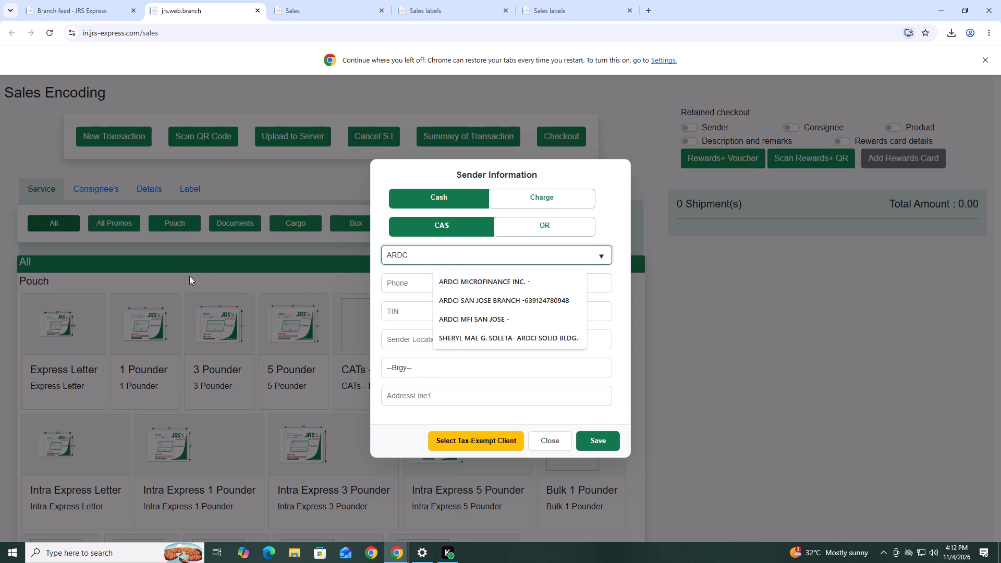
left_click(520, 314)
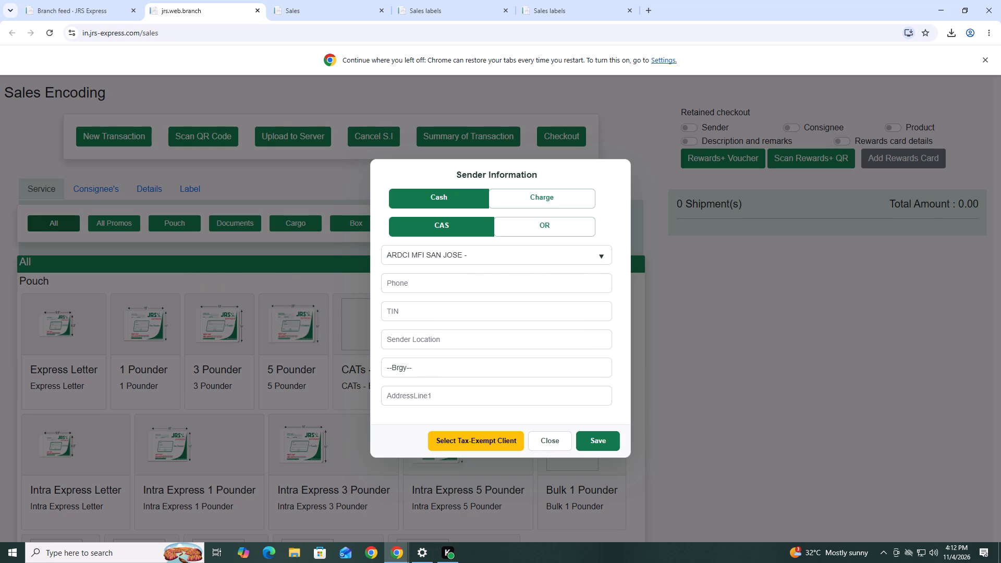
Clear the chosen sender and start registering a new customer with the sender name ARDCI I SAN JOSE.
left_click_drag(532, 241, 115, 271)
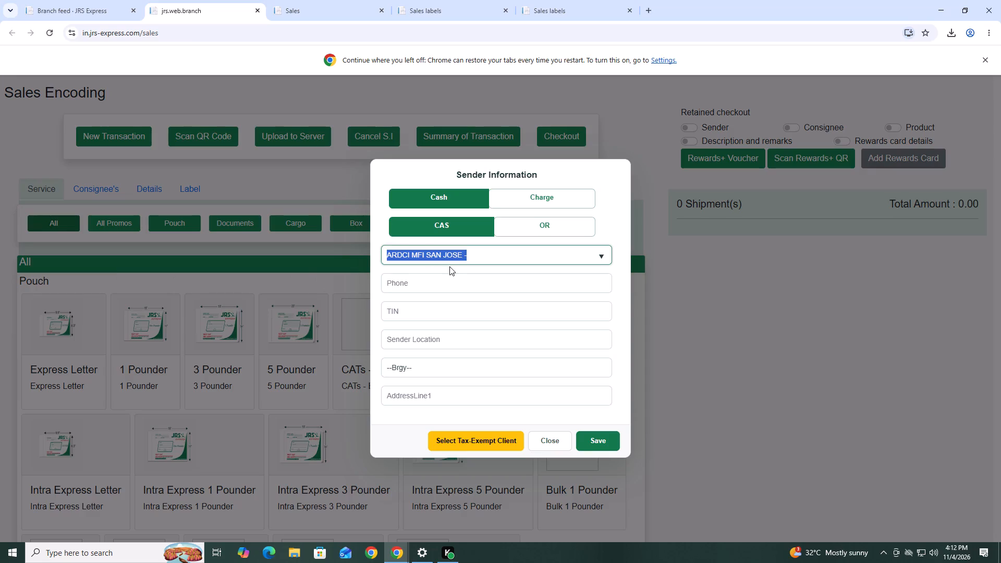
key("BackSpace")
left_click(475, 261)
left_click(490, 284)
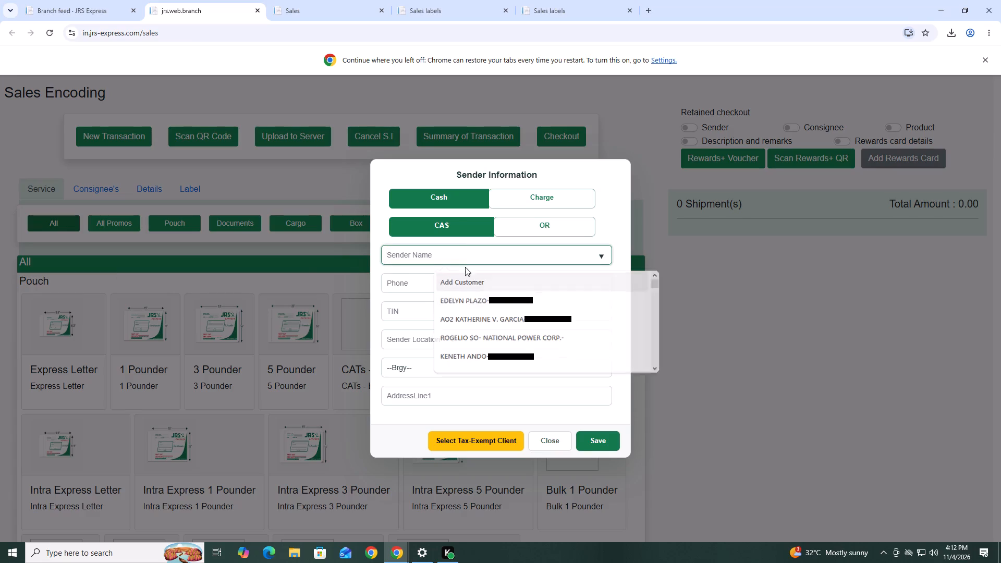
left_click(425, 223)
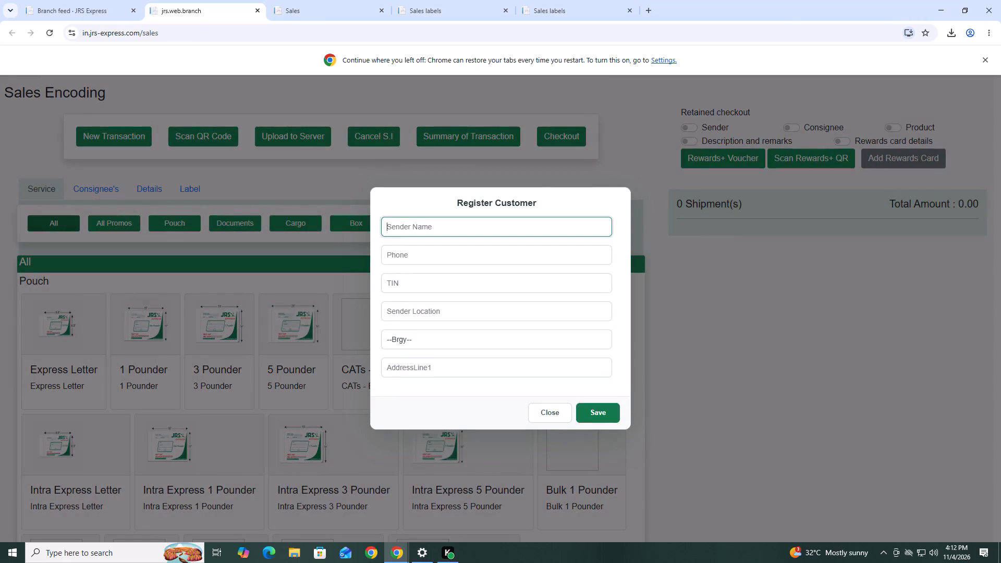
type("ARDCI")
key("space")
type("I SAN JOSE")
key("space")
key("Tab")
key("Tab")
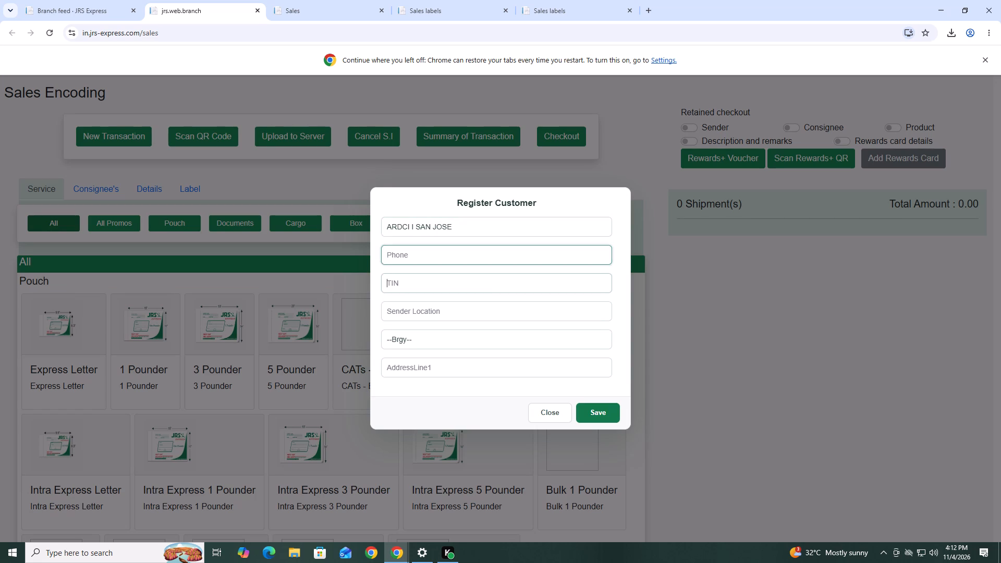
Set the new customer's location to San Jose, Occidental Mindoro, and the barangay to Barangay 3 (Poblacion).
key("Tab")
type("SAN JOSE OCC")
key("Down")
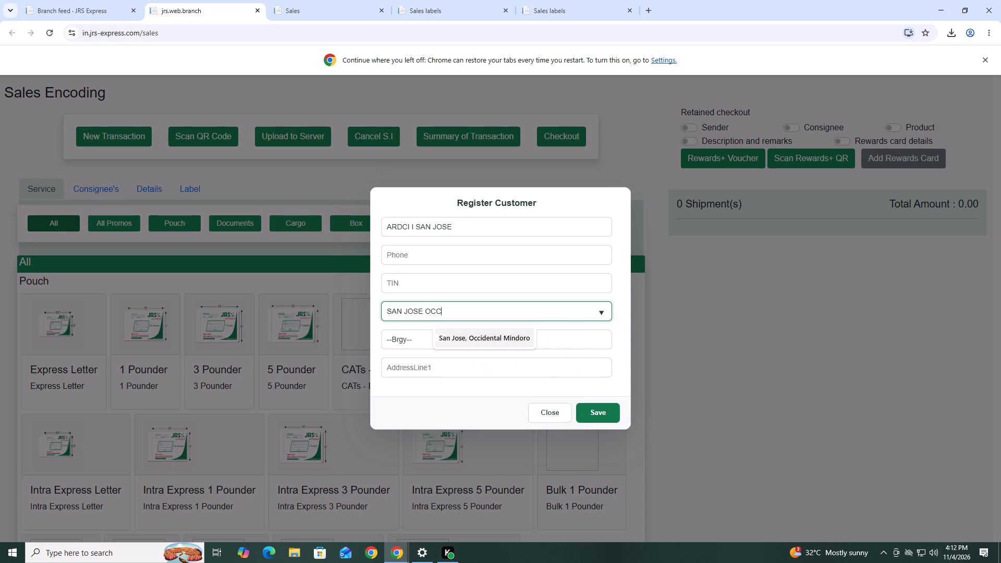
key("Return")
key("Tab")
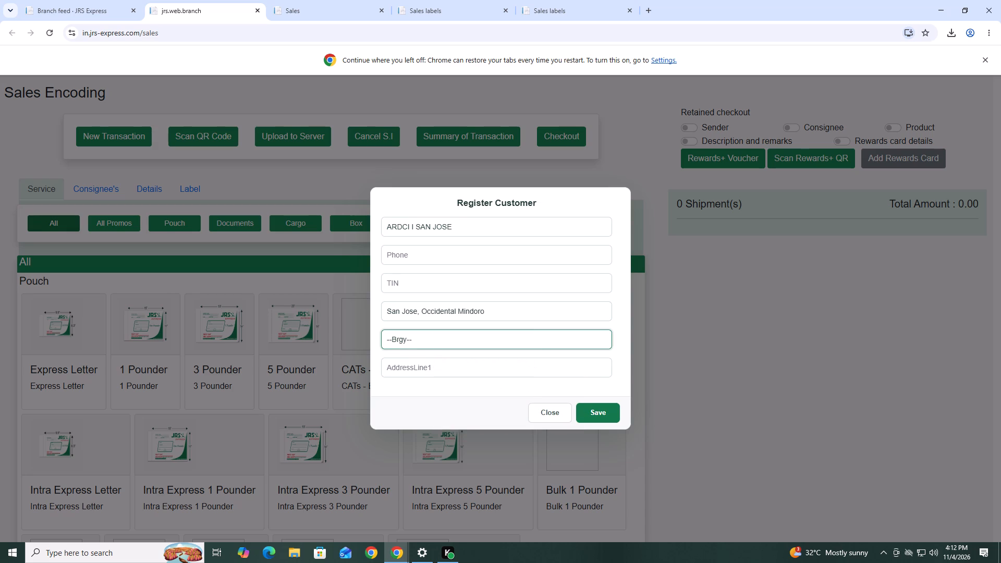
key("p")
left_click(538, 345)
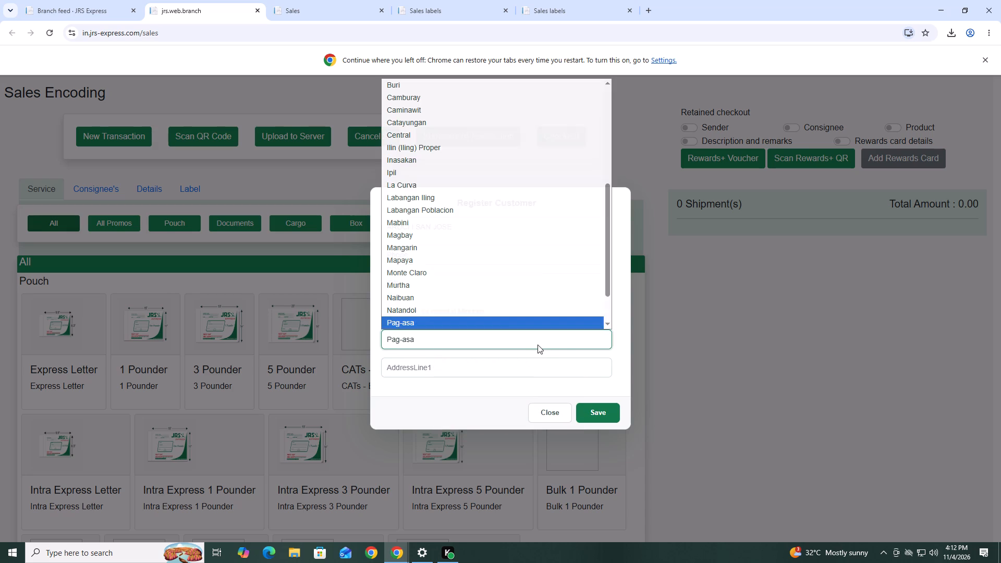
scroll(448, 191, "down", 1)
scroll(453, 233, "down", 1)
scroll(455, 240, "up", 4)
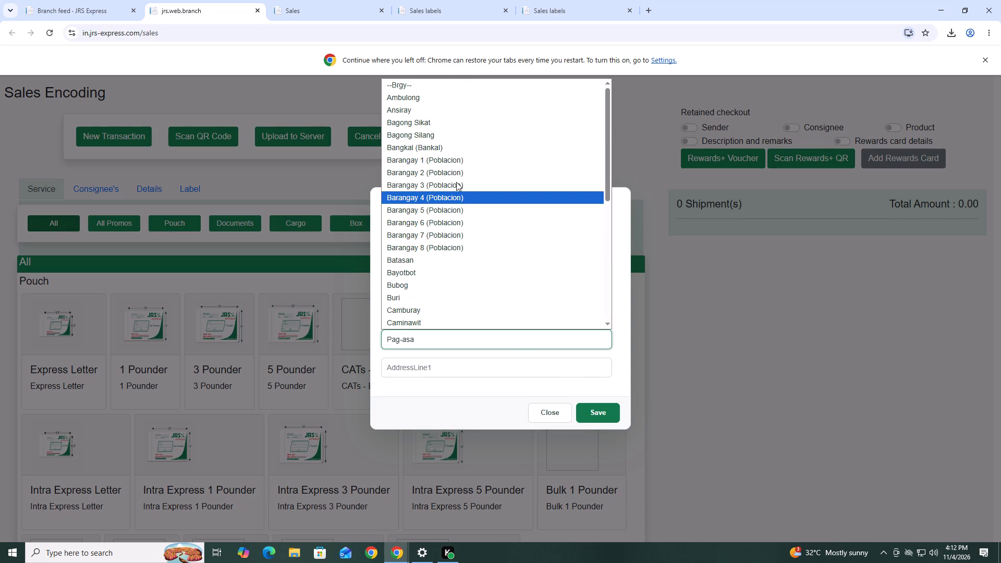
left_click(456, 182)
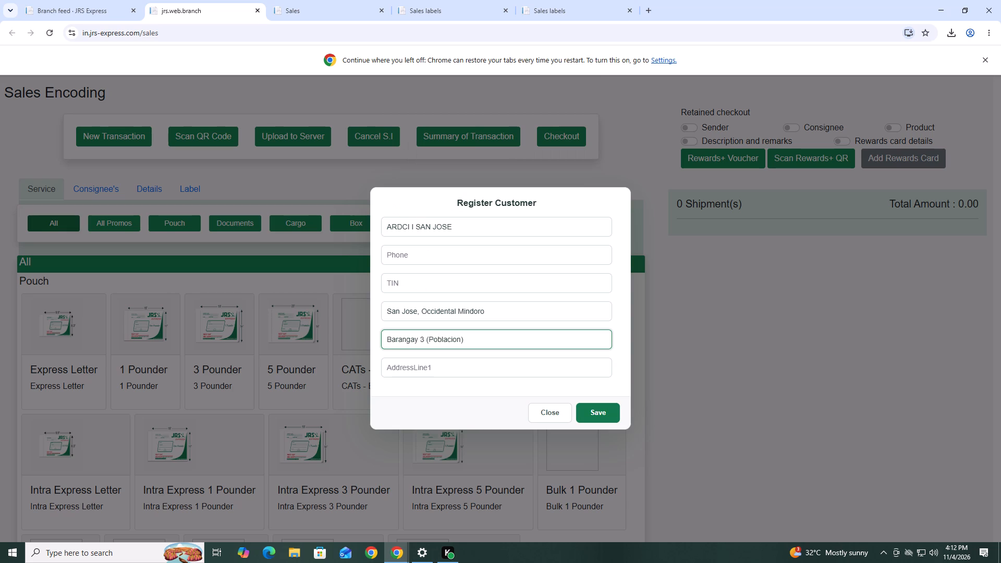
Enter OCC. MDO as the new customer's address line and try to save the registration.
left_click(485, 371)
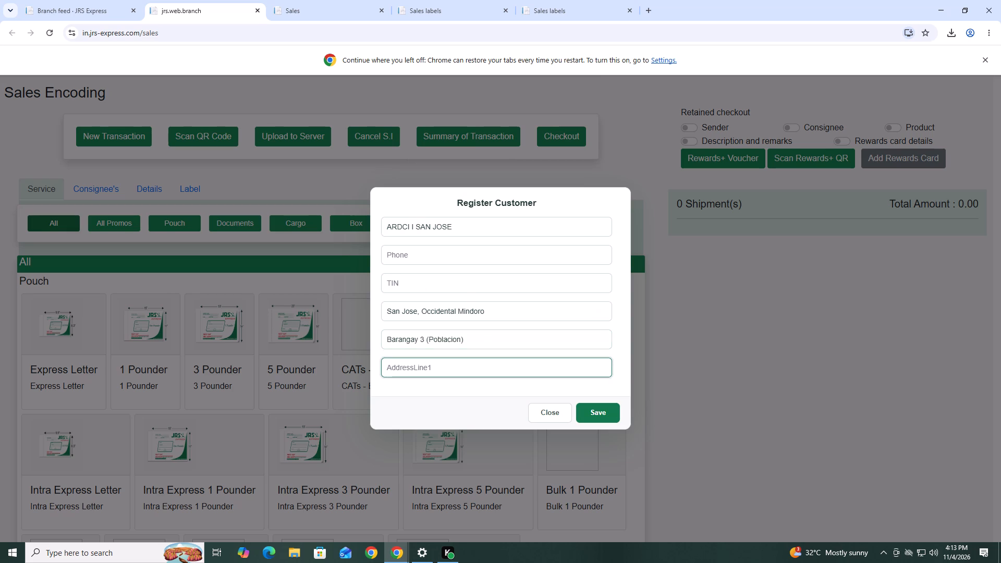
type("OCC. MDO")
left_click(607, 417)
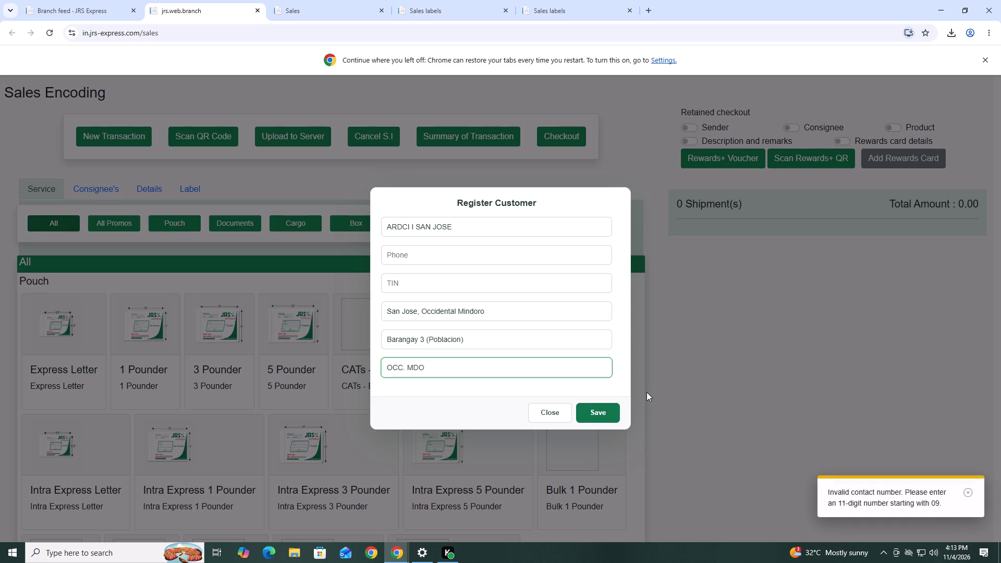
Open the new customer's phone number for entry.
left_click(498, 260)
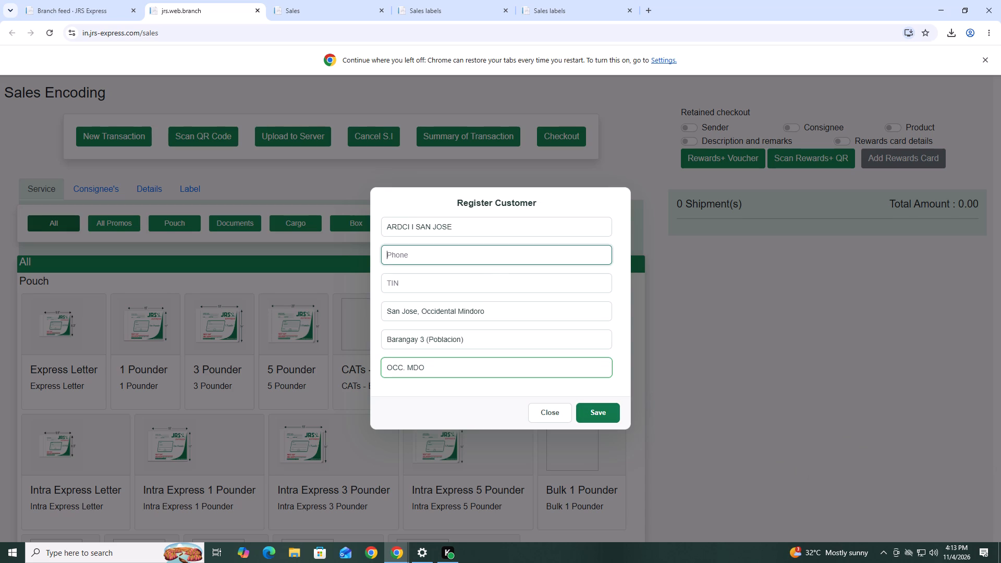
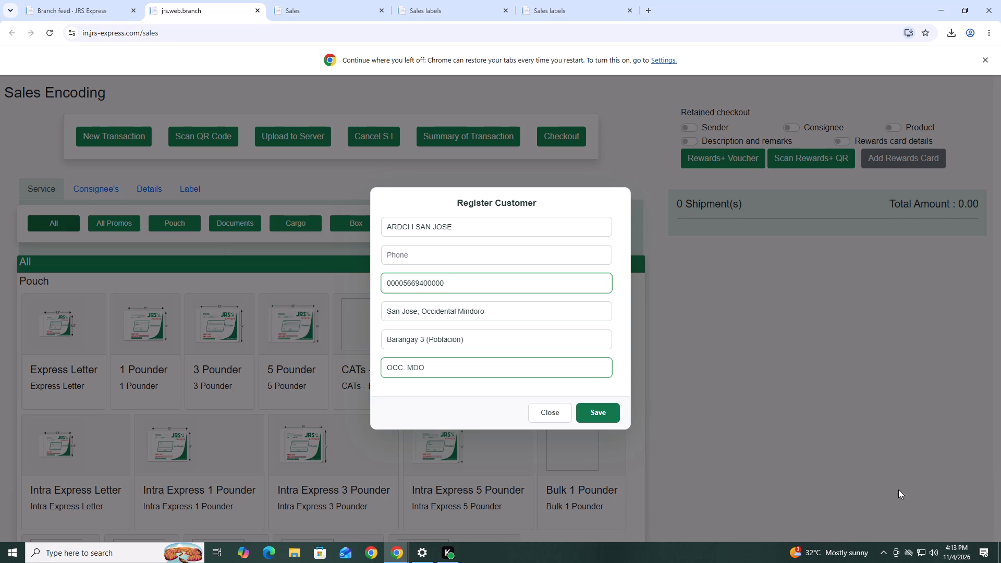
Enter the new customer's phone number and save the ARDCI I SAN JOSE registration.
left_click(601, 417)
left_click(531, 261)
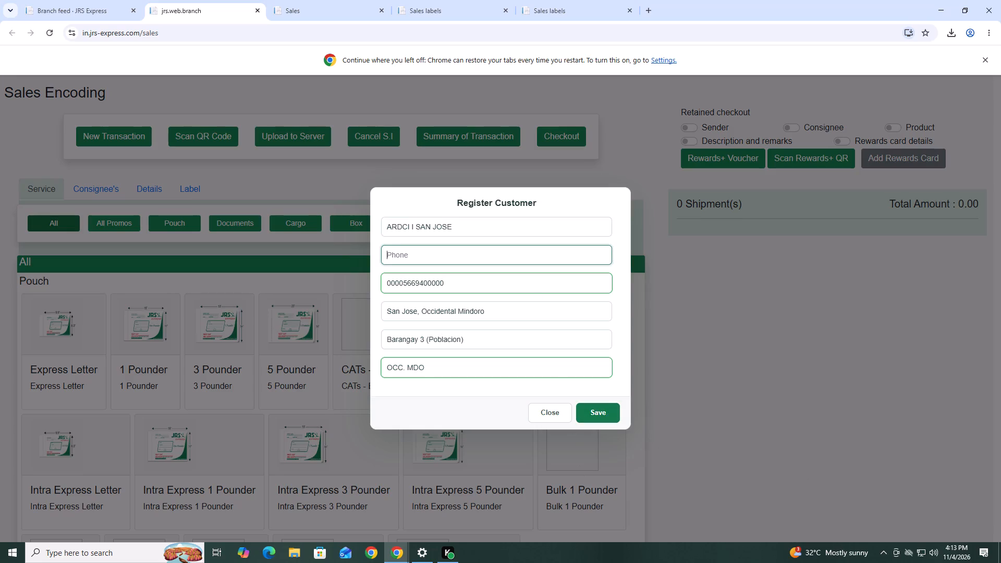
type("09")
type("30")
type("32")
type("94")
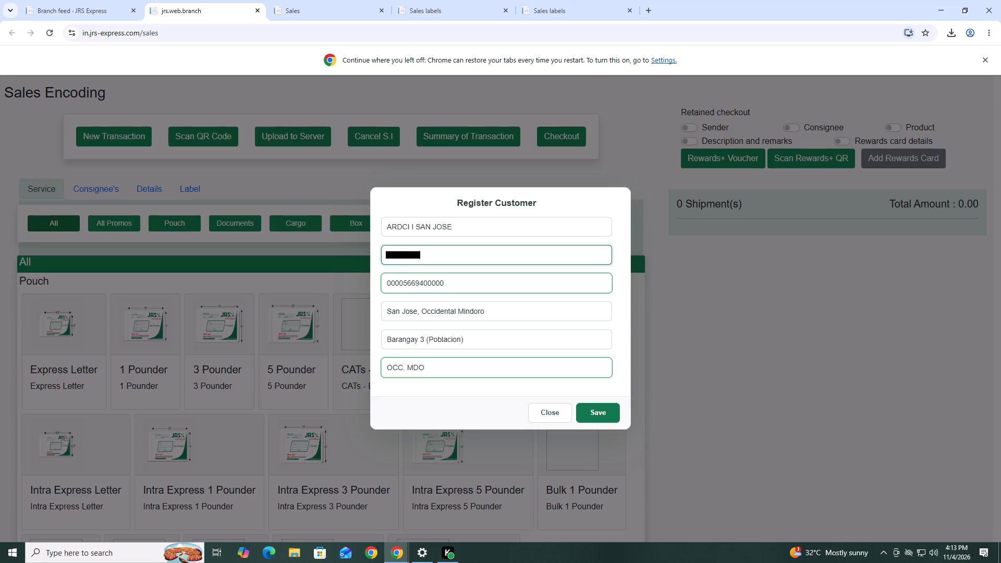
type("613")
left_click_drag(602, 419, 897, 418)
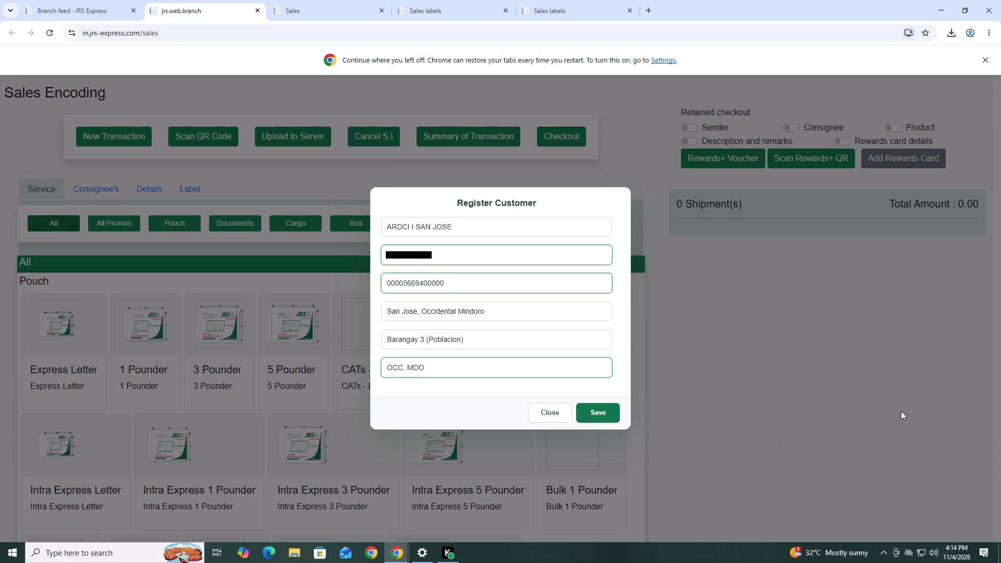
left_click(615, 413)
Start a new cash transaction with ARDCI I SAN JOSE as sender and choose the 1 Pounder pouch service.
left_click(106, 138)
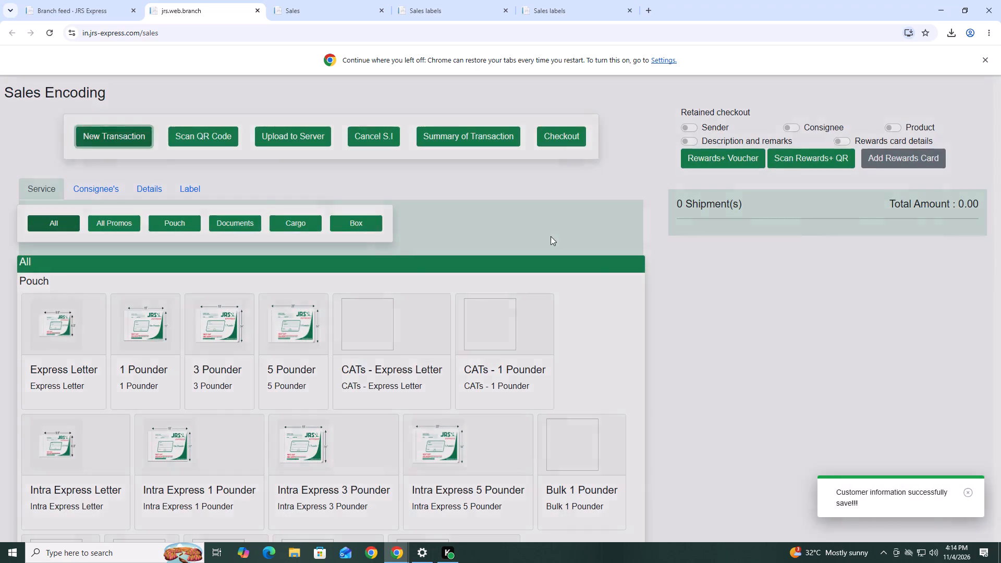
left_click(611, 442)
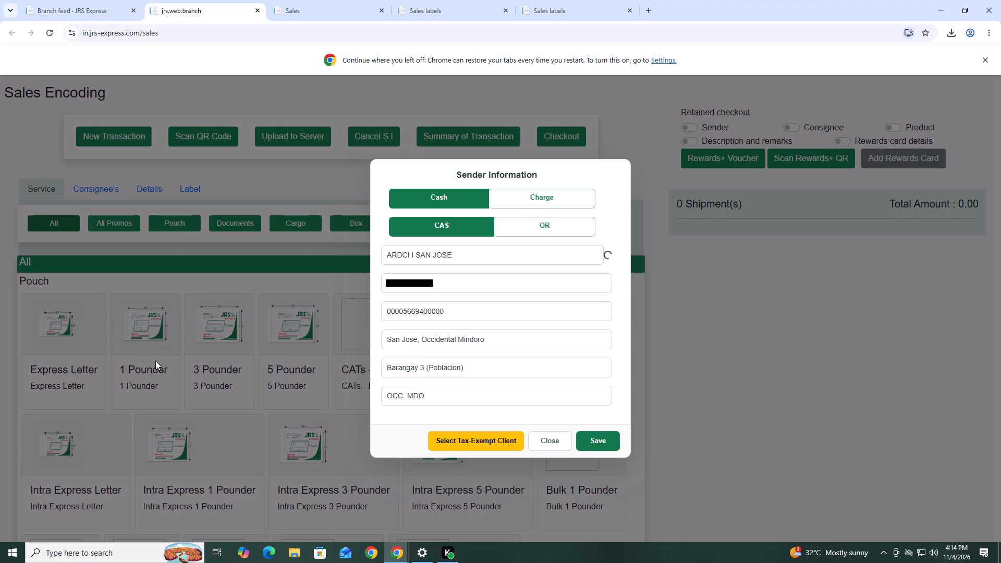
left_click_drag(155, 361, 994, 351)
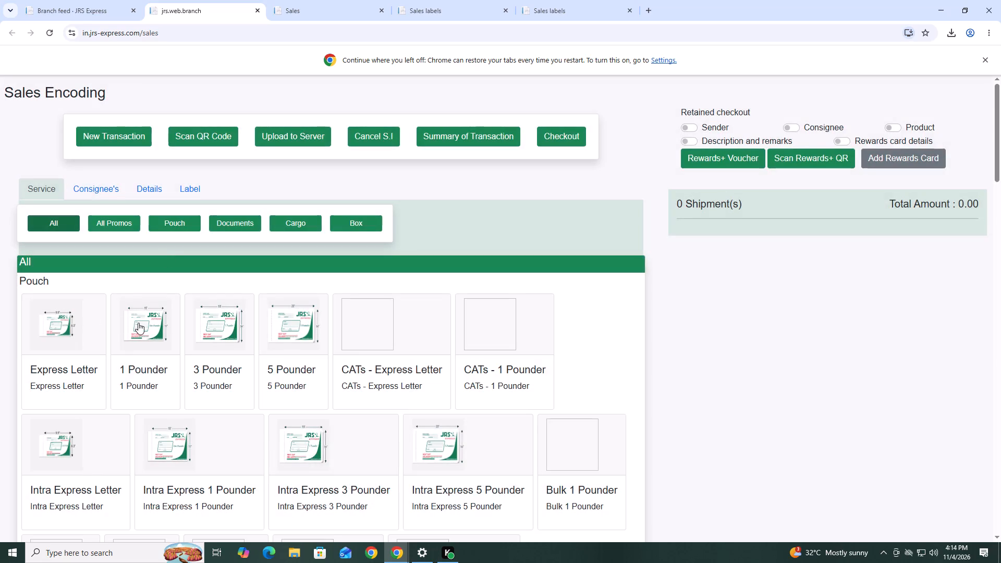
left_click(138, 323)
Enter ARDCI INSURANCE as the consignee, located in Virac, Catanduanes, barangay San Roque (Poblacion).
left_click(160, 223)
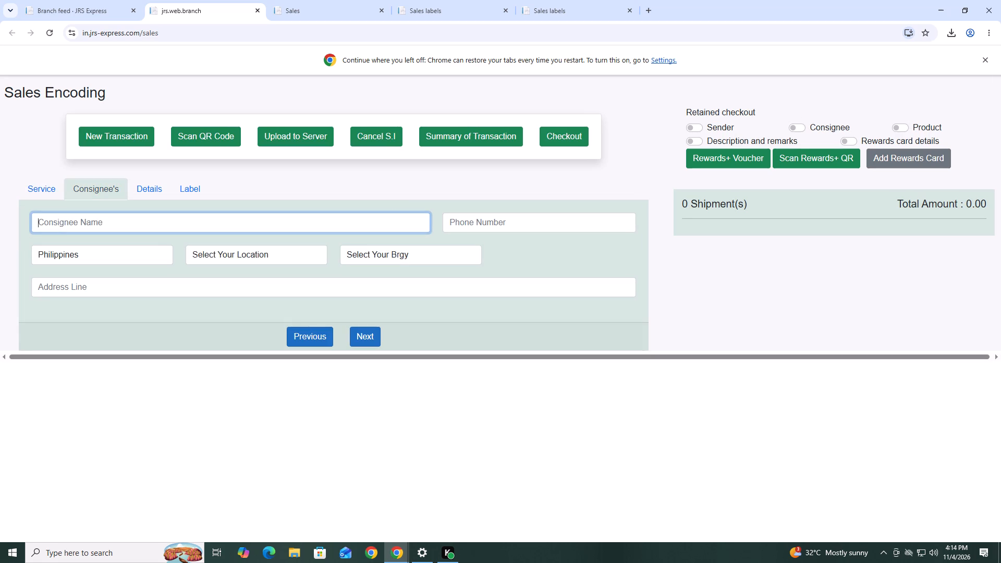
scroll(160, 223, "up", 3)
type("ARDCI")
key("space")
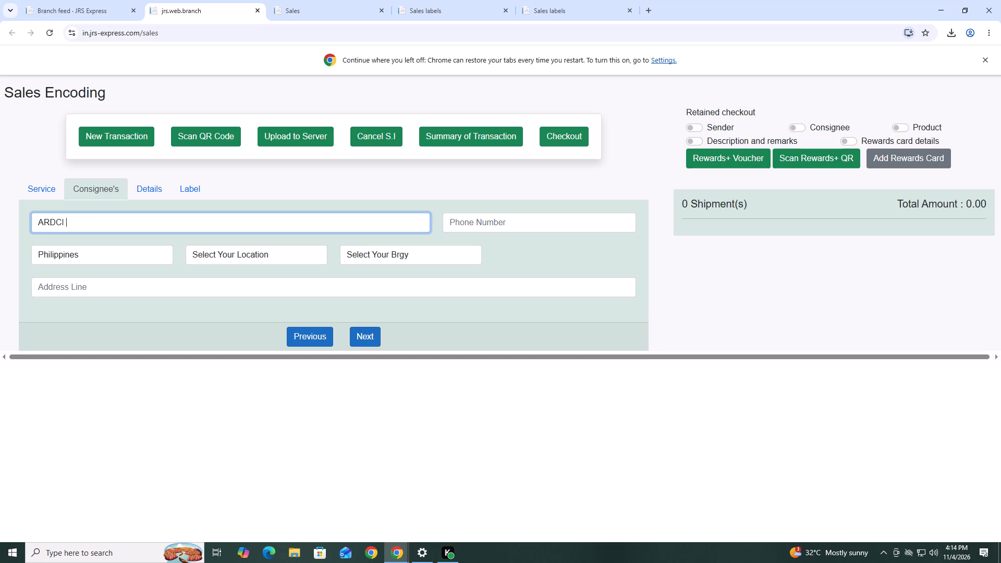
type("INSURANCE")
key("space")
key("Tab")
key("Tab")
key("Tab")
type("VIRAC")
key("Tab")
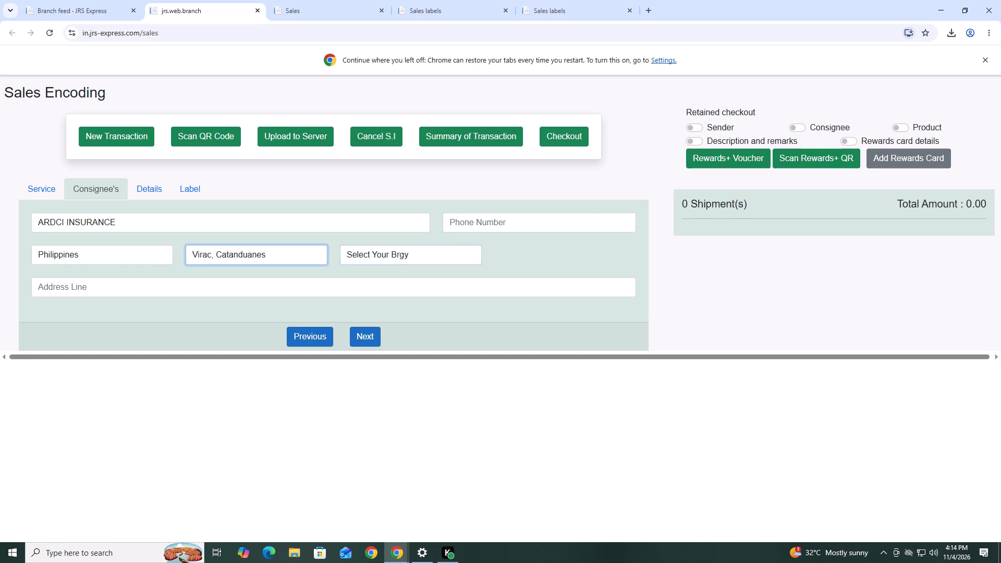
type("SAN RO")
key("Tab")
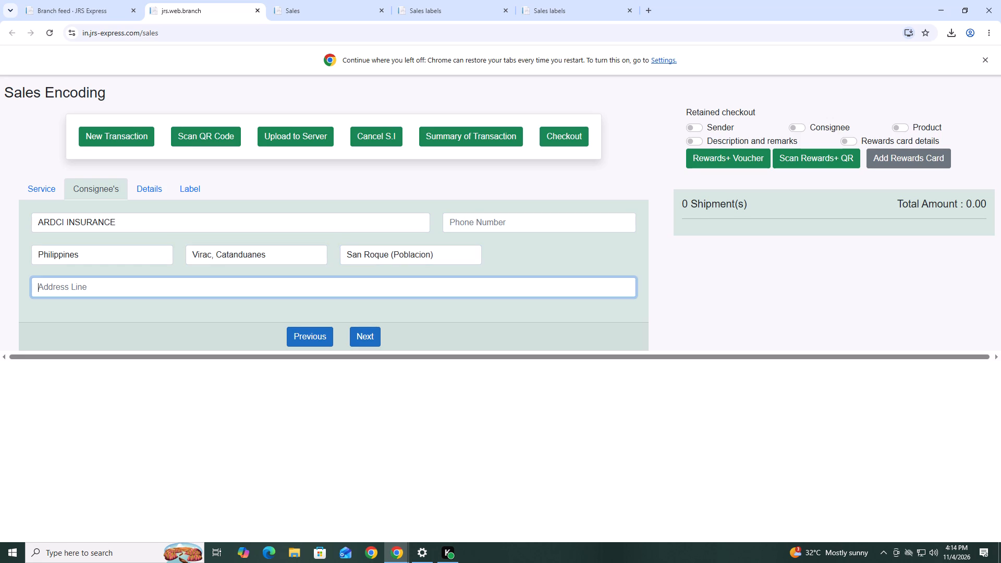
Enter ARDCI CORPORATE BLDG. as the consignee's address line and proceed to the shipment details.
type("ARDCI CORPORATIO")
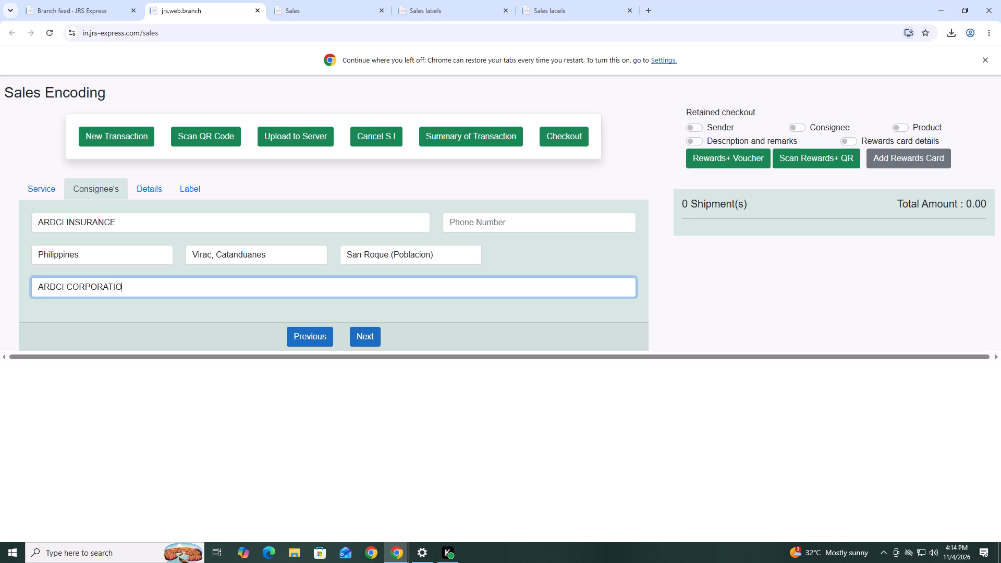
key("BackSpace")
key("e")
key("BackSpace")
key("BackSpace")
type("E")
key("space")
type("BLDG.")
left_click(369, 337)
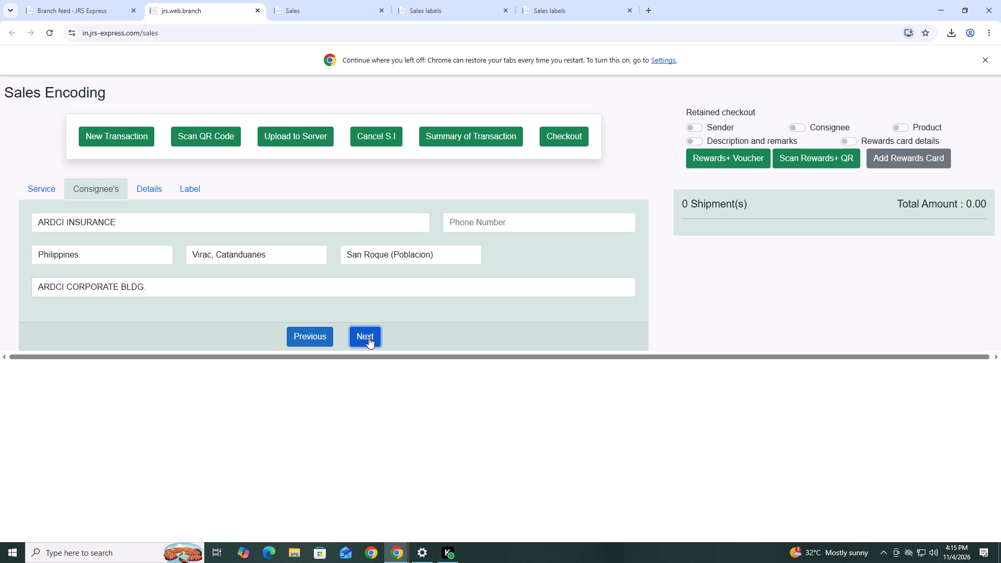
Set the shipment contents to Documents and its weight to 900 grams.
left_click(107, 255)
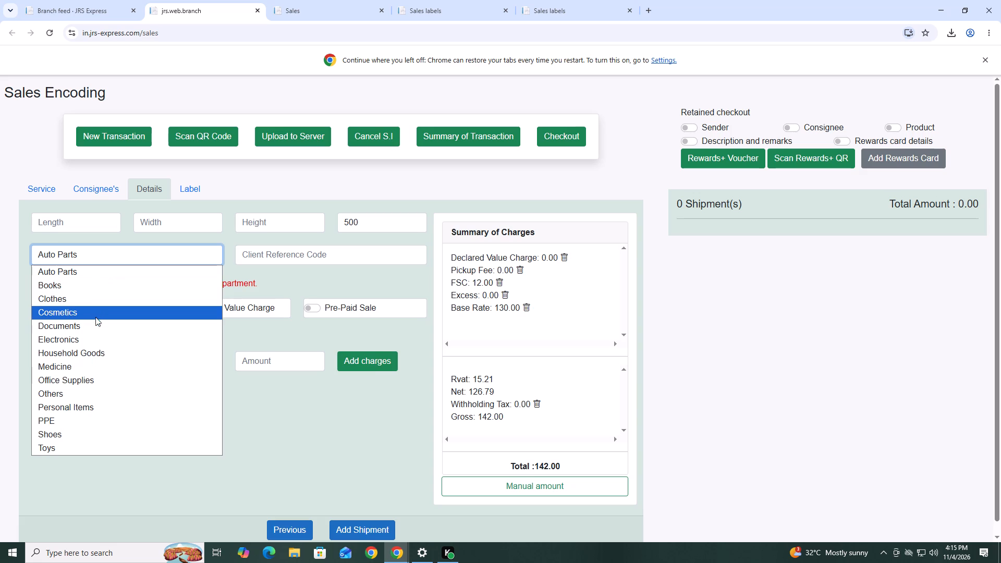
left_click(95, 322)
left_click_drag(390, 223, 260, 236)
key("BackSpace")
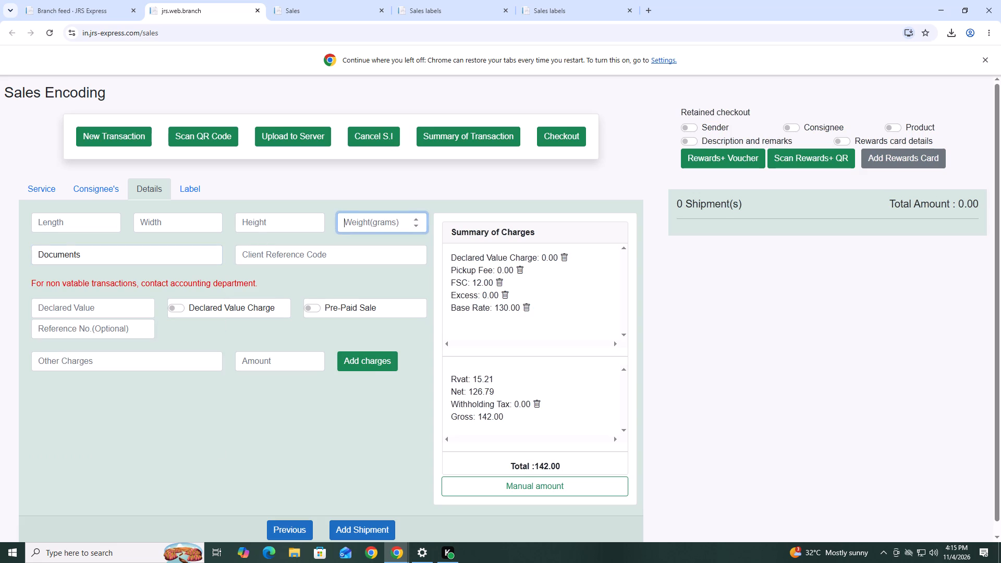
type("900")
scroll(192, 391, "down", 7)
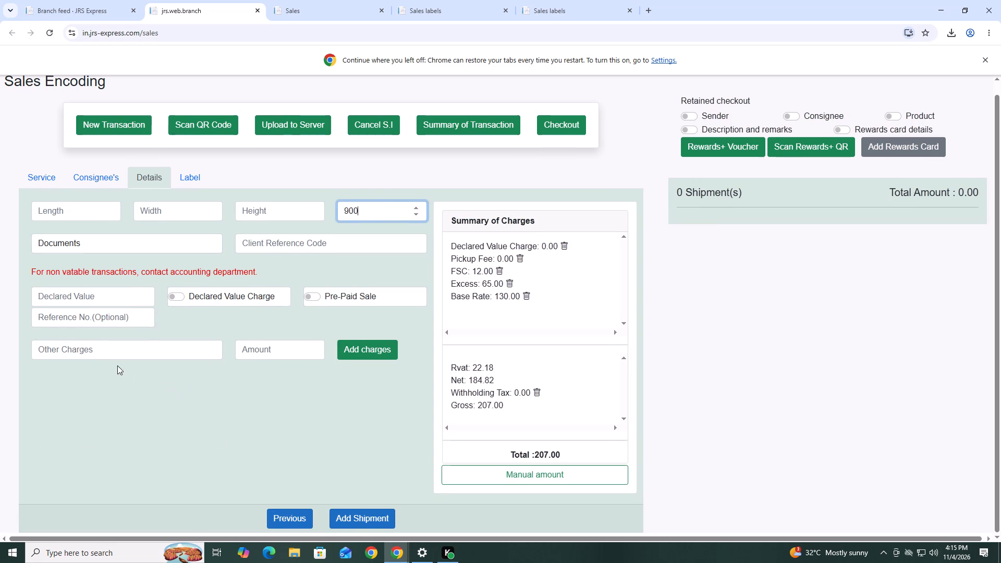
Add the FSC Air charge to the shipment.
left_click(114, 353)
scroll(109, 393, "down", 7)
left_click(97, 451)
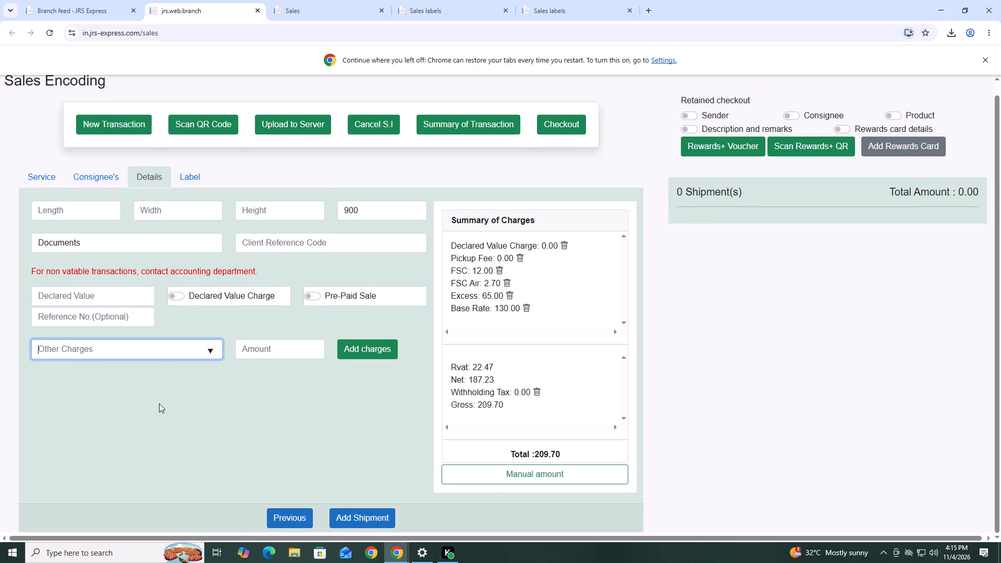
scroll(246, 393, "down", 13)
Add a 2 percent Withholding Tax to the shipment's charges.
left_click(103, 349)
scroll(119, 411, "down", 8)
scroll(116, 419, "up", 1)
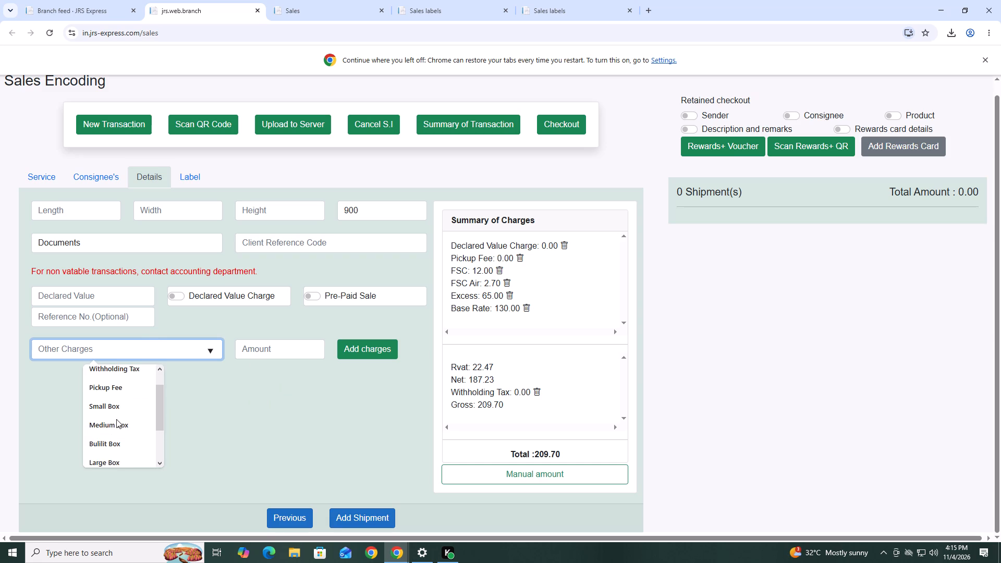
left_click(117, 375)
left_click(262, 357)
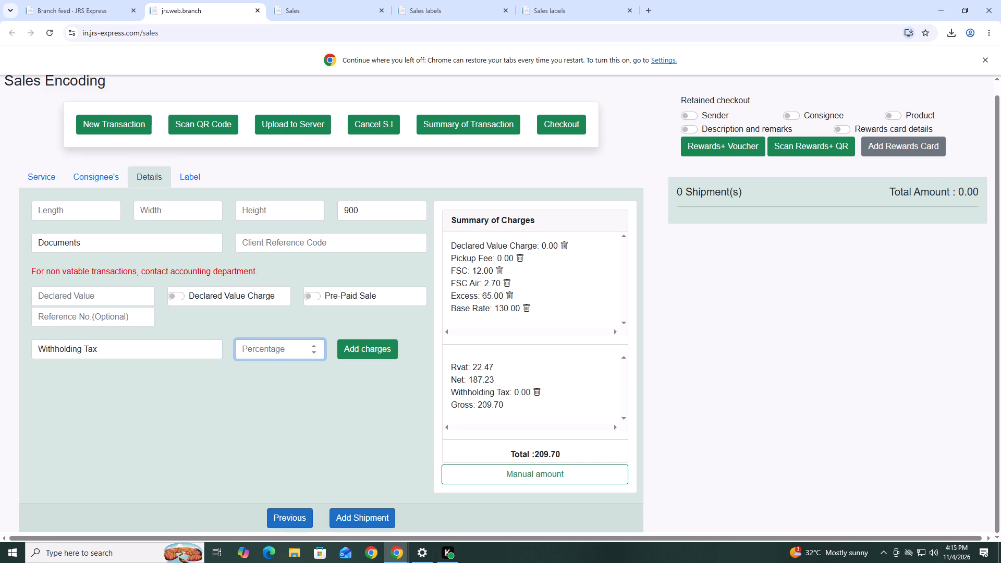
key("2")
left_click(355, 349)
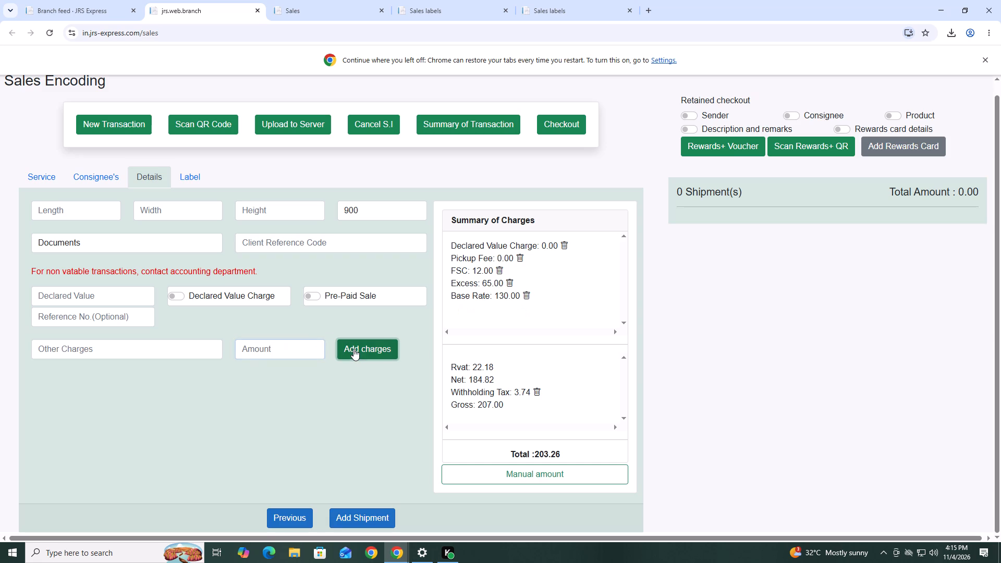
Add the FSC Air charge to the shipment again.
left_click(132, 349)
scroll(132, 424, "down", 5)
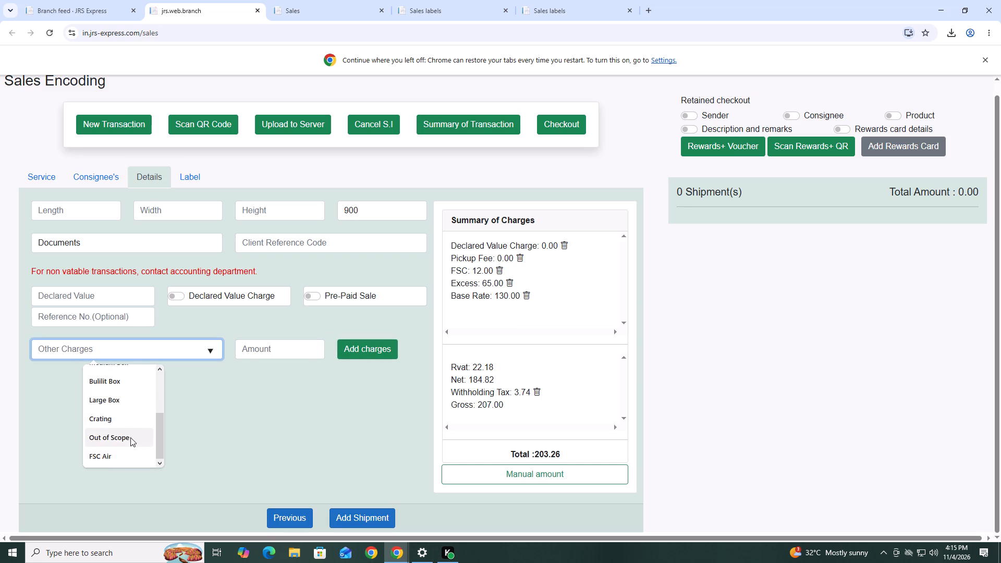
scroll(127, 456, "down", 6)
scroll(124, 448, "up", 3)
scroll(131, 407, "up", 5)
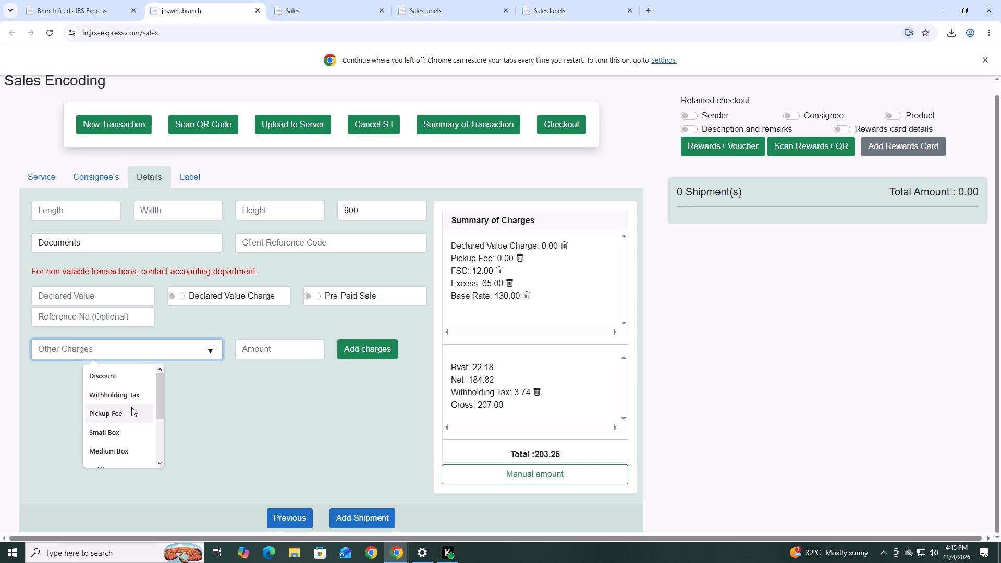
scroll(130, 388, "down", 6)
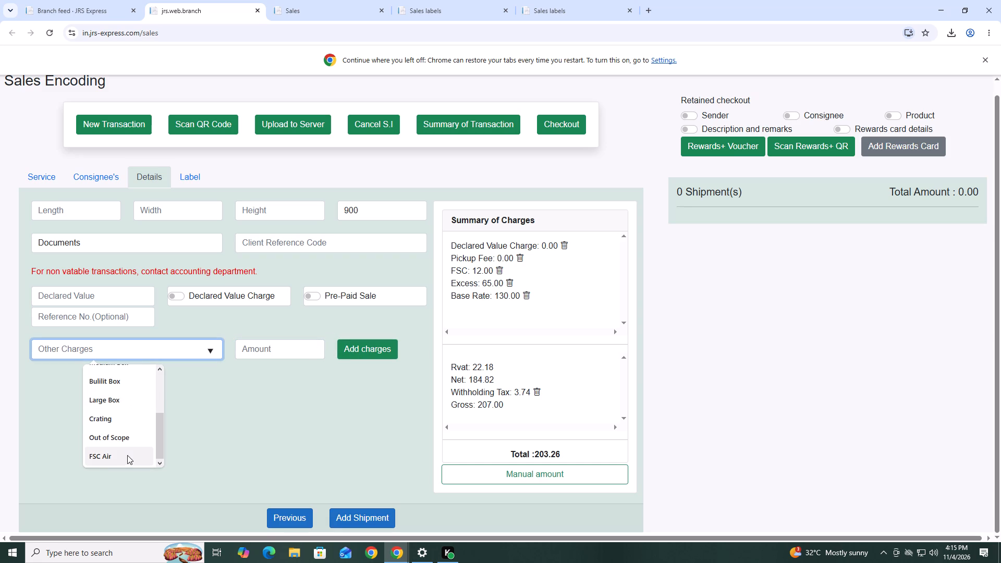
left_click(127, 456)
scroll(360, 420, "down", 13)
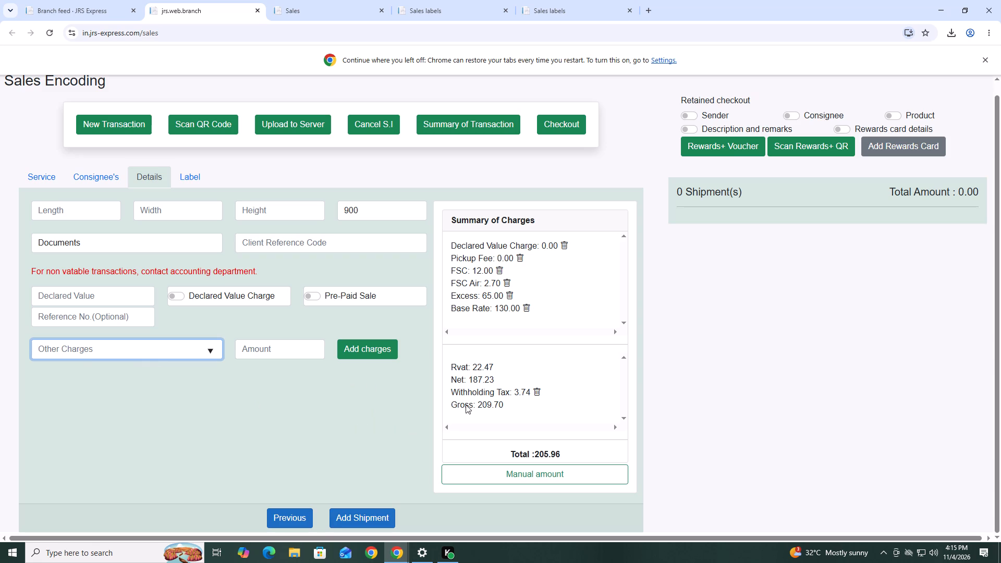
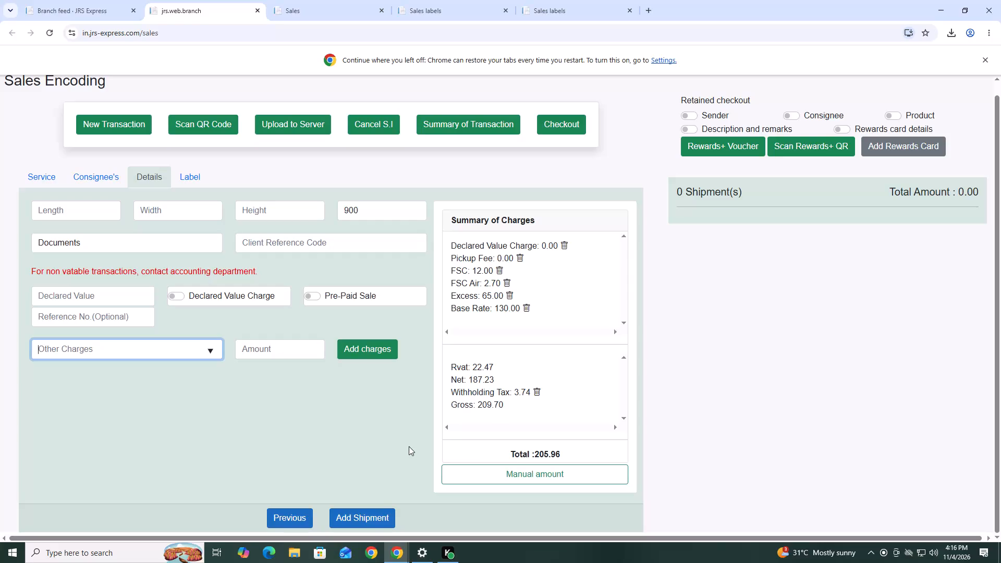
Add the encoded 1 Pounder shipment for ARDCI Insurance to the current transaction.
left_click(372, 520)
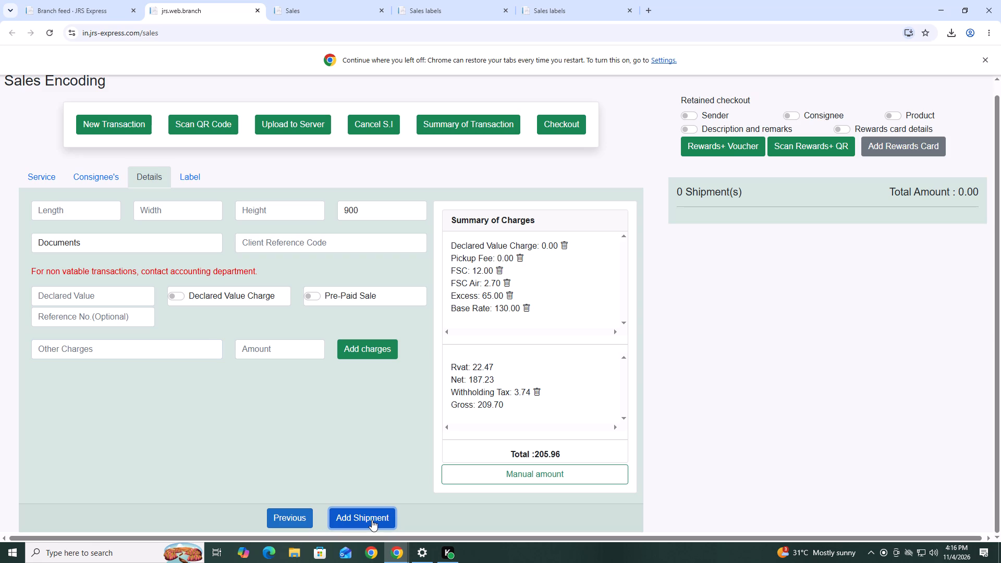
Check out the ARDCI Insurance shipment as a cash transaction and generate its sales labels.
scroll(761, 300, "up", 5)
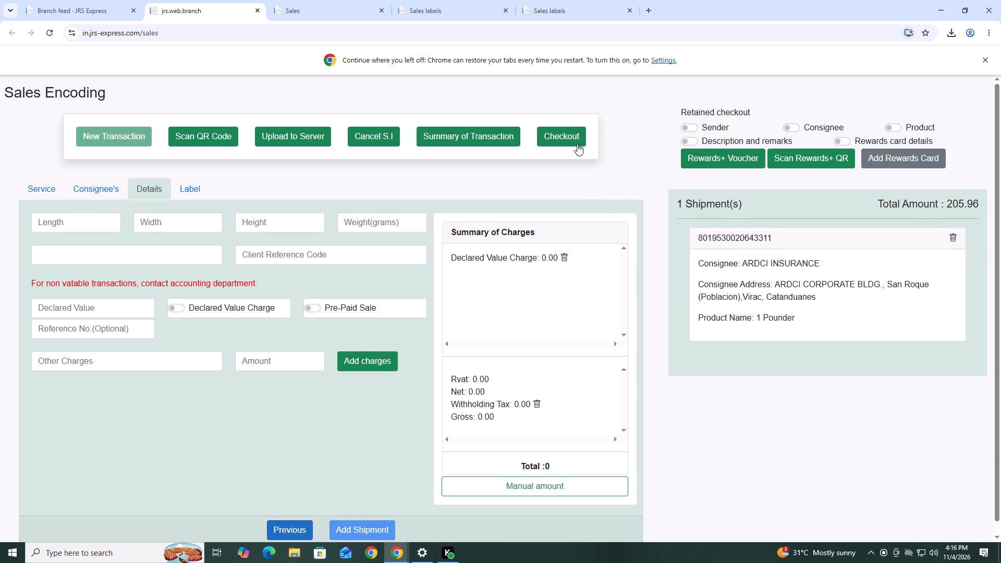
left_click(577, 143)
left_click(444, 274)
left_click(573, 386)
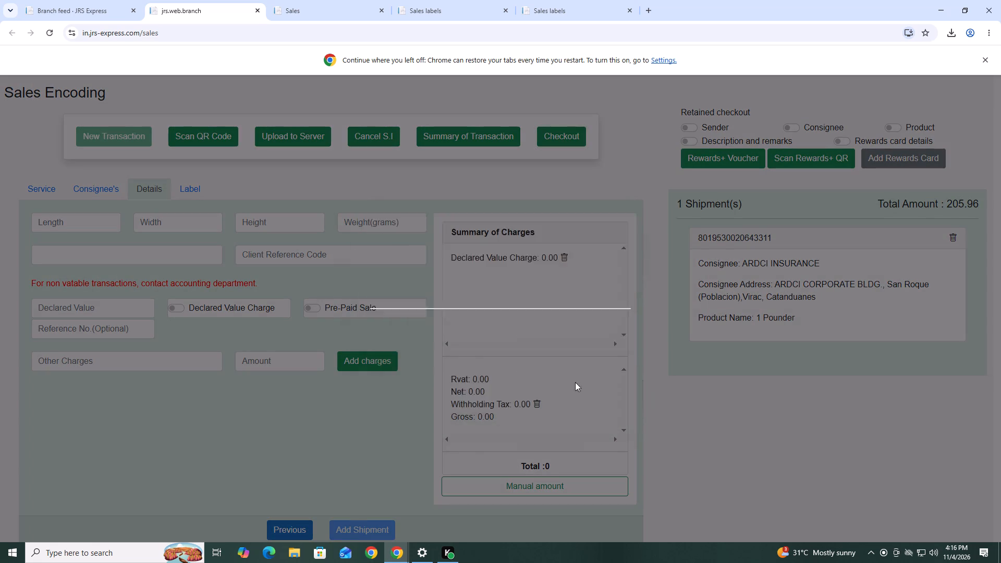
left_click(584, 332)
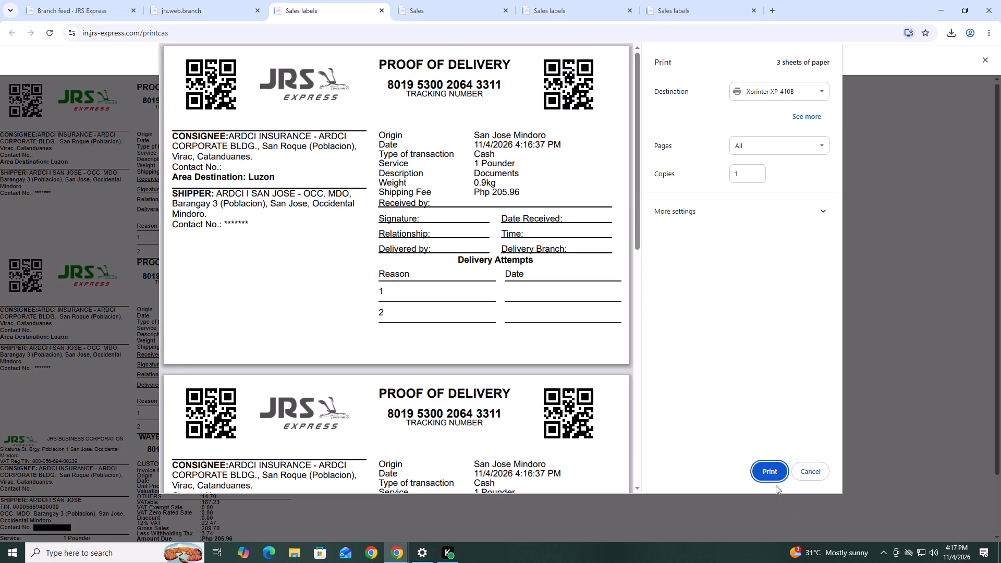
Print one copy of all pages of the shipment's proof-of-delivery labels and waybill cash invoice on the Xprinter XP-410B.
left_click(774, 468)
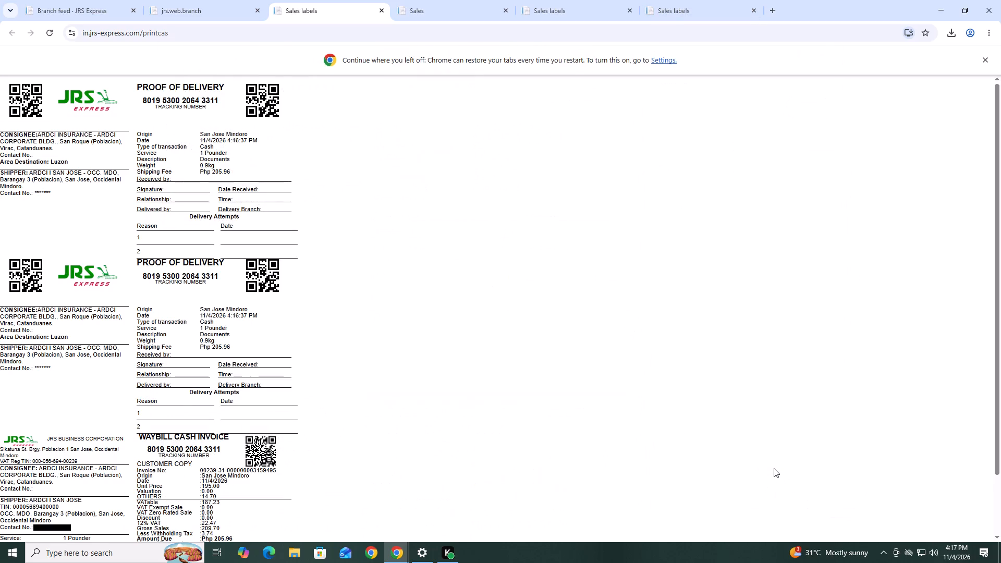
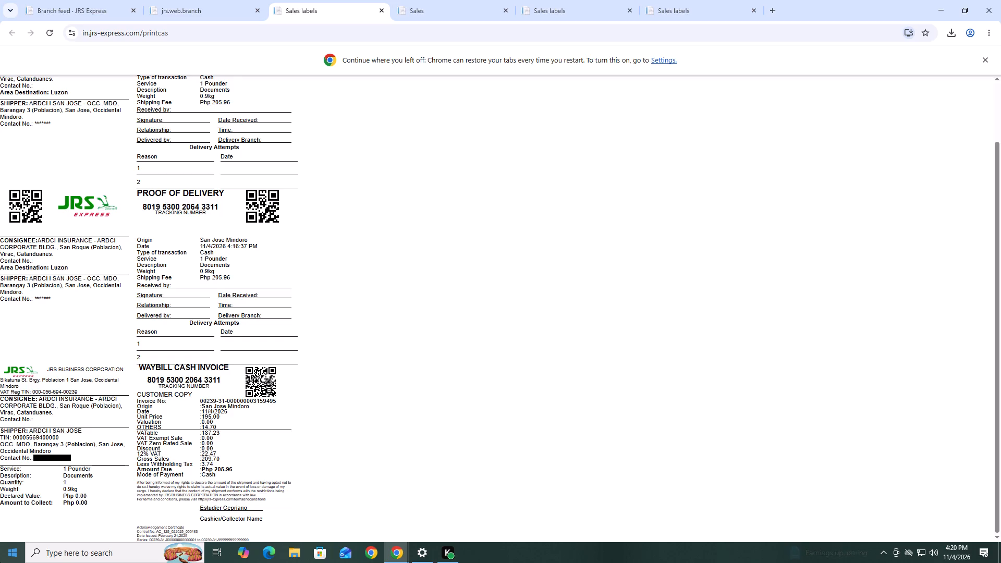
Close the sales labels page of the printed ARDCI Insurance shipment.
left_click(385, 8)
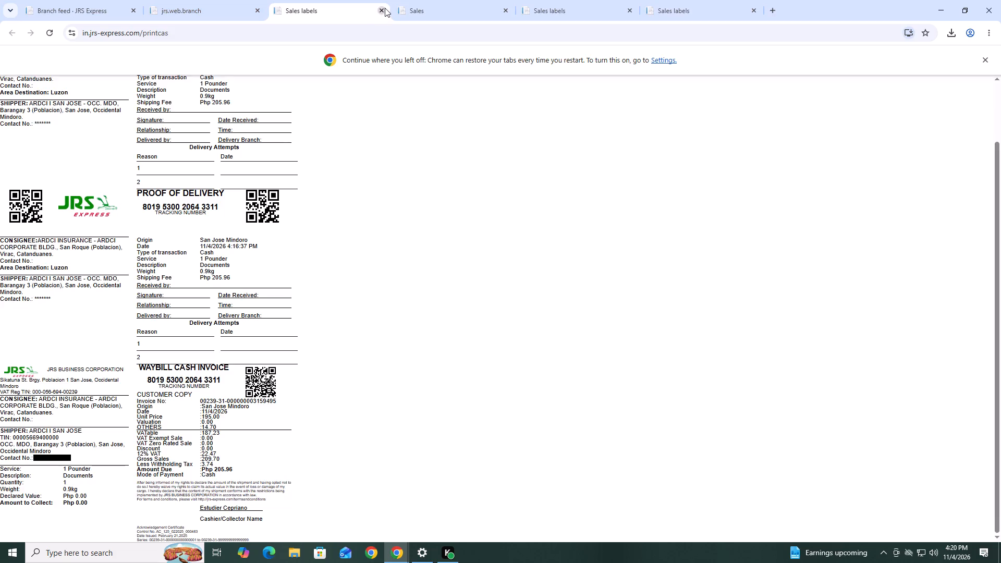
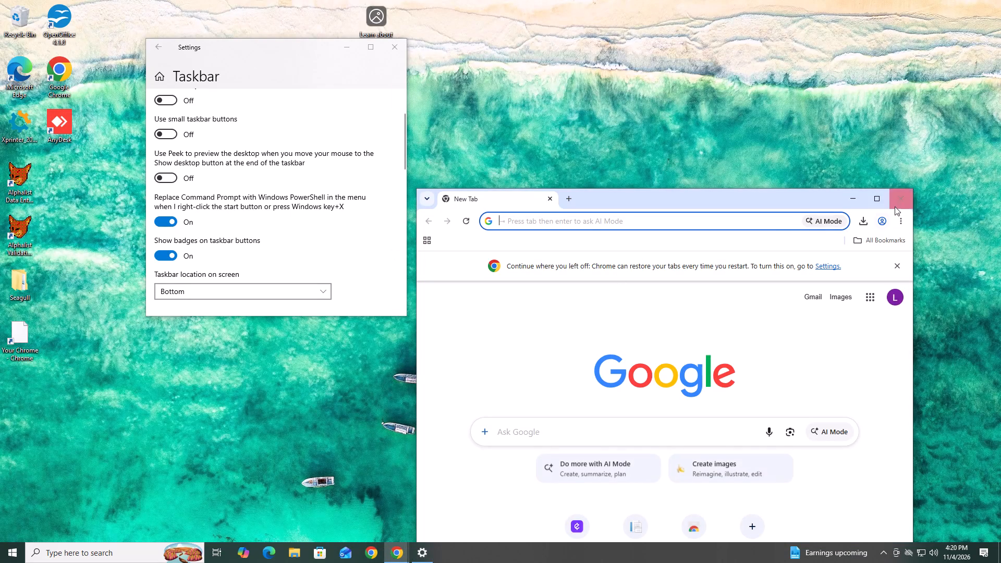
Maximize the browser window showing the Google start page and open a second blank tab in it.
left_click(873, 205)
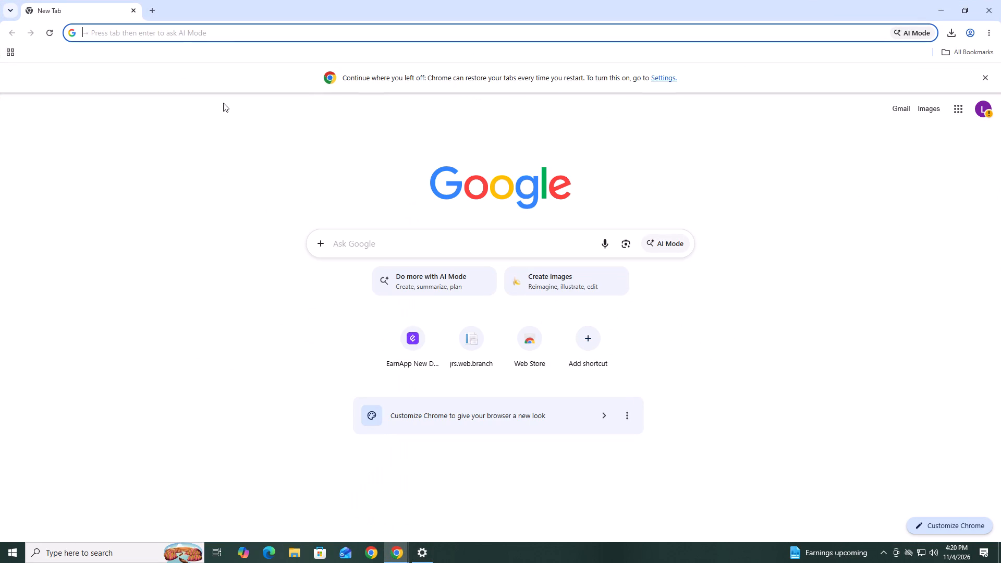
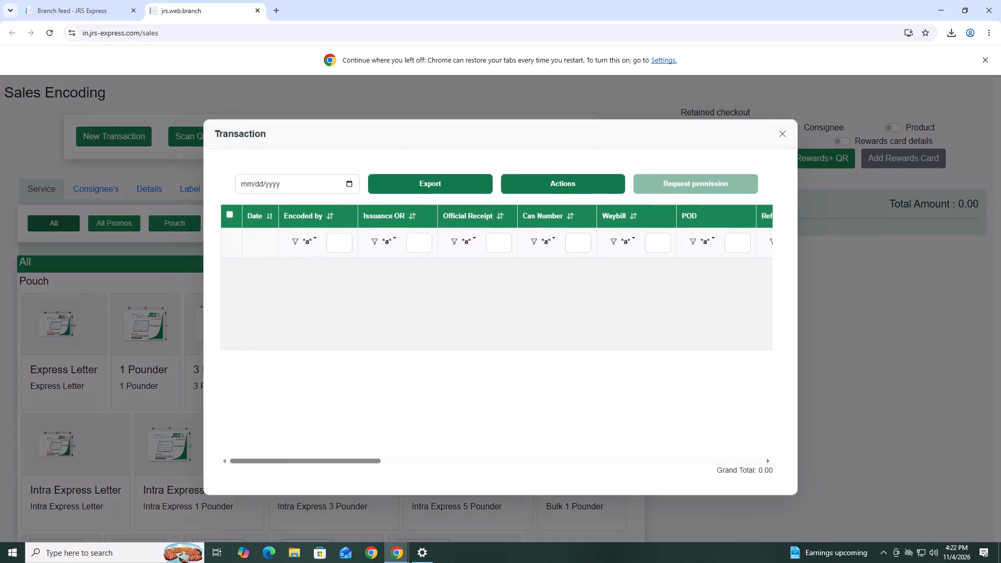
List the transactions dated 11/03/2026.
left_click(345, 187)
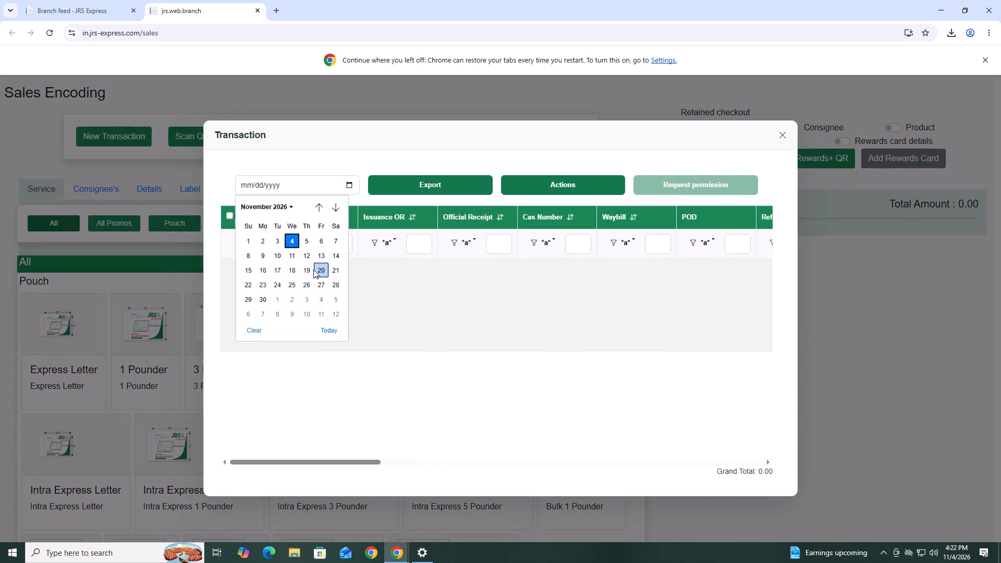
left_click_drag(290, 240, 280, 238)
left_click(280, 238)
List the transactions dated 11/04/2026 and examine the last entries at the end of the table.
left_click(350, 190)
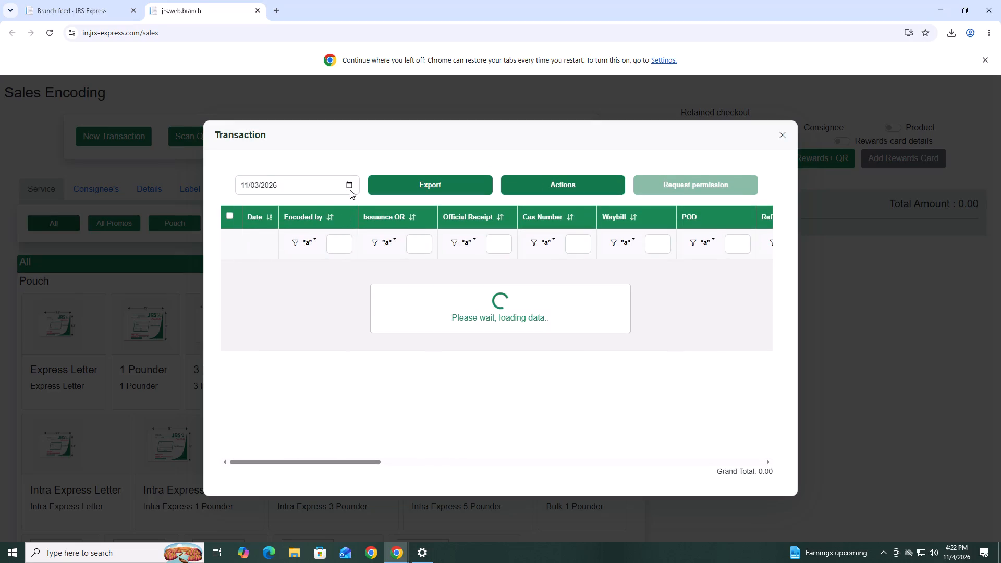
left_click(351, 176)
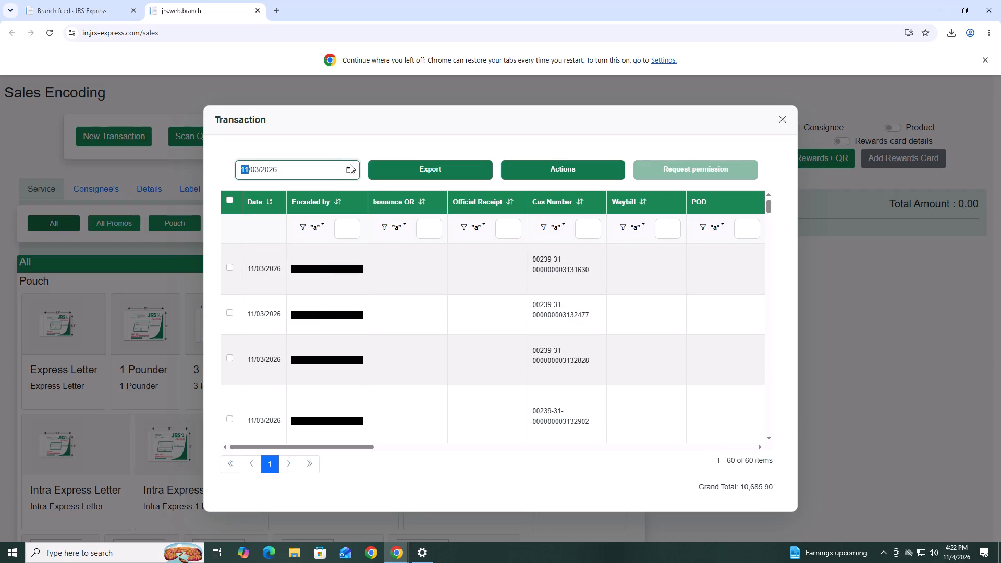
left_click(350, 166)
left_click(296, 224)
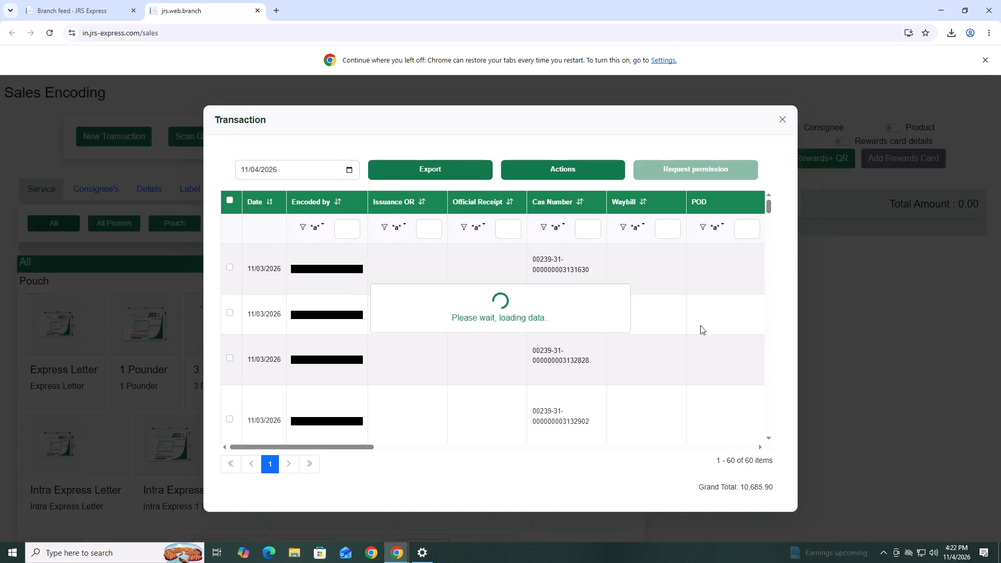
left_click_drag(769, 211, 721, 468)
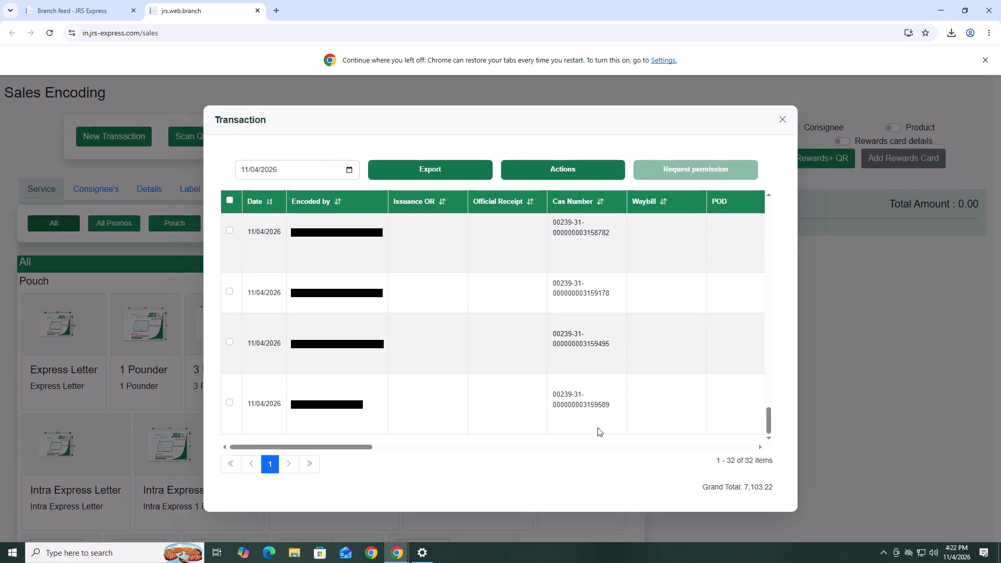
scroll(504, 376, "down", 13)
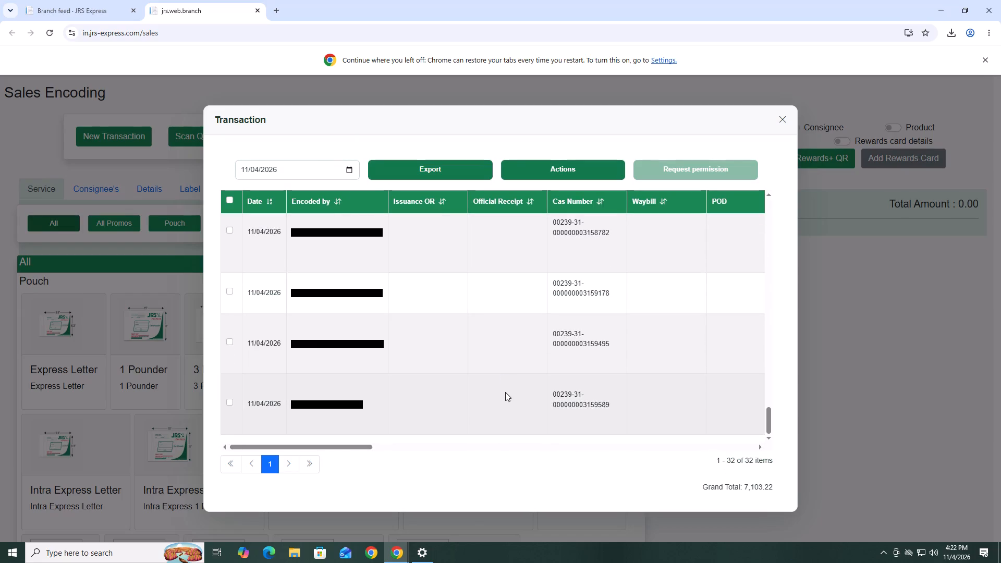
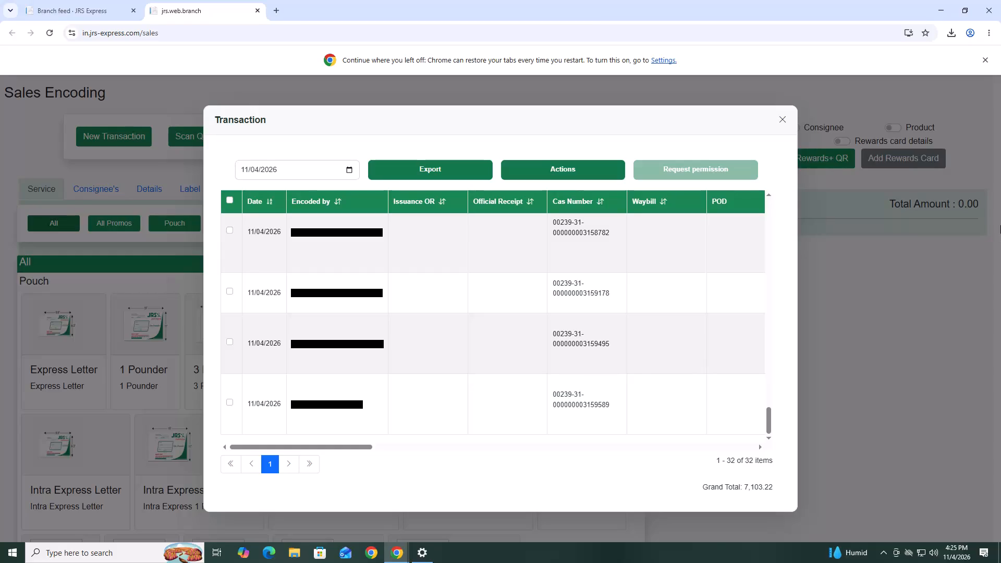
Close the transaction list, start a new cash CAS transaction and pick the sender's existing customer record that includes a phone number.
left_click(784, 119)
left_click(138, 132)
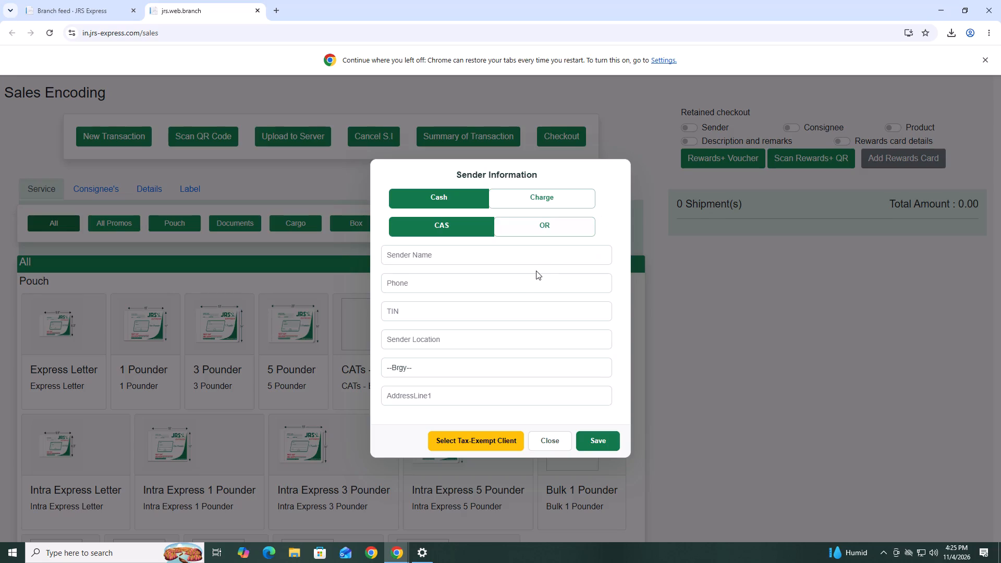
left_click(534, 261)
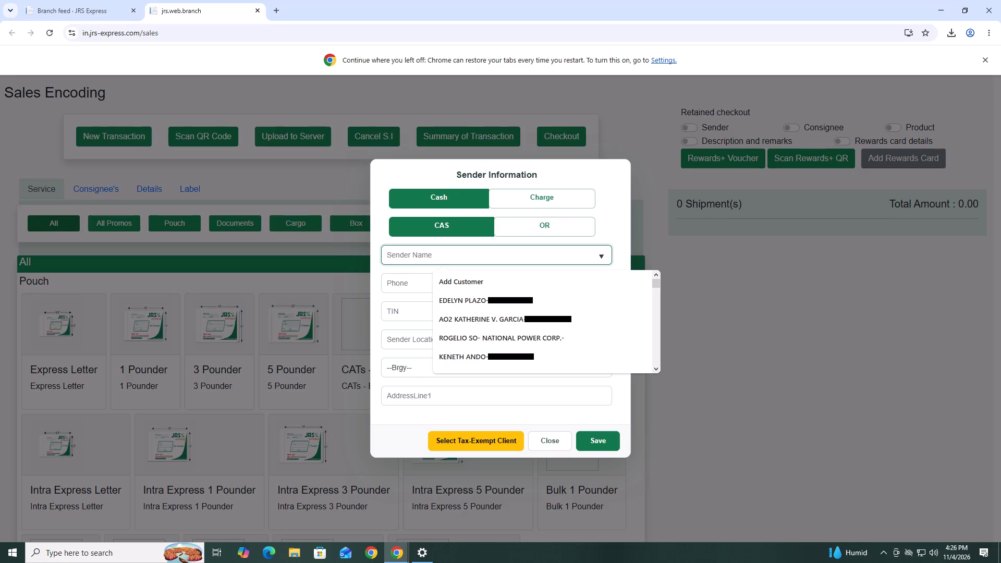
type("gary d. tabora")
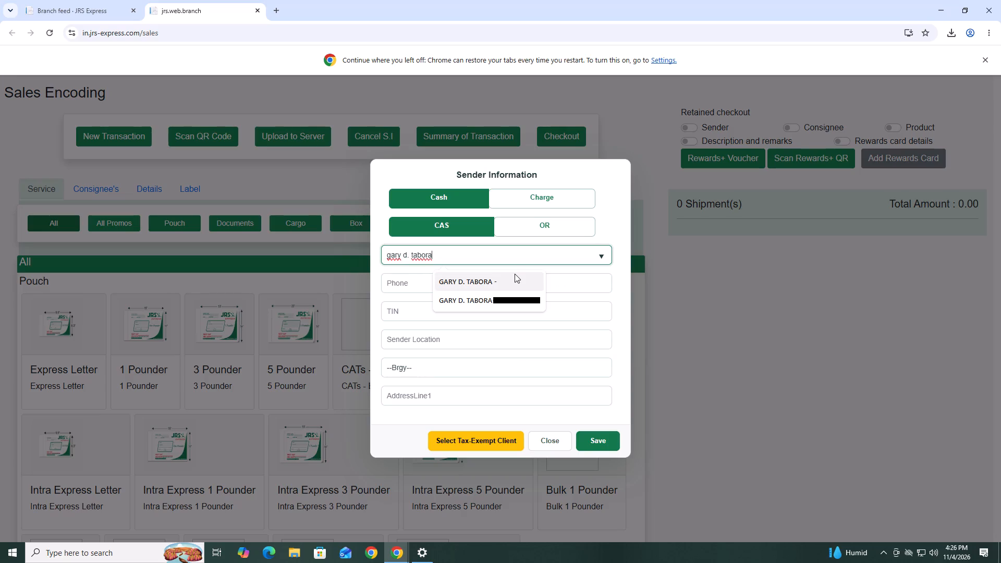
left_click(503, 250)
left_click(491, 302)
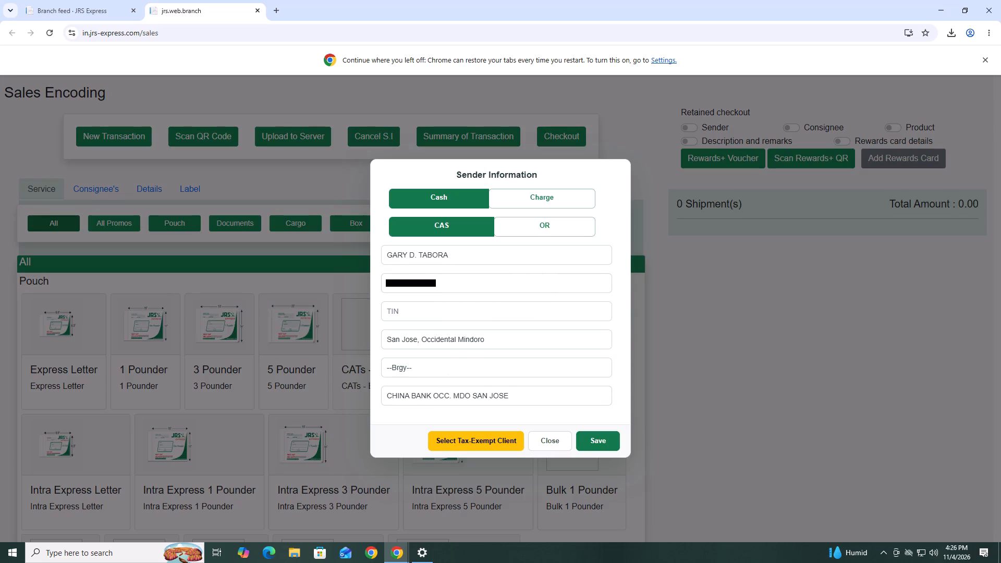
Replace the sender's address line with the full China Banking Corporation street address and save the sender information.
left_click_drag(544, 396, 312, 397)
key("BackSpace")
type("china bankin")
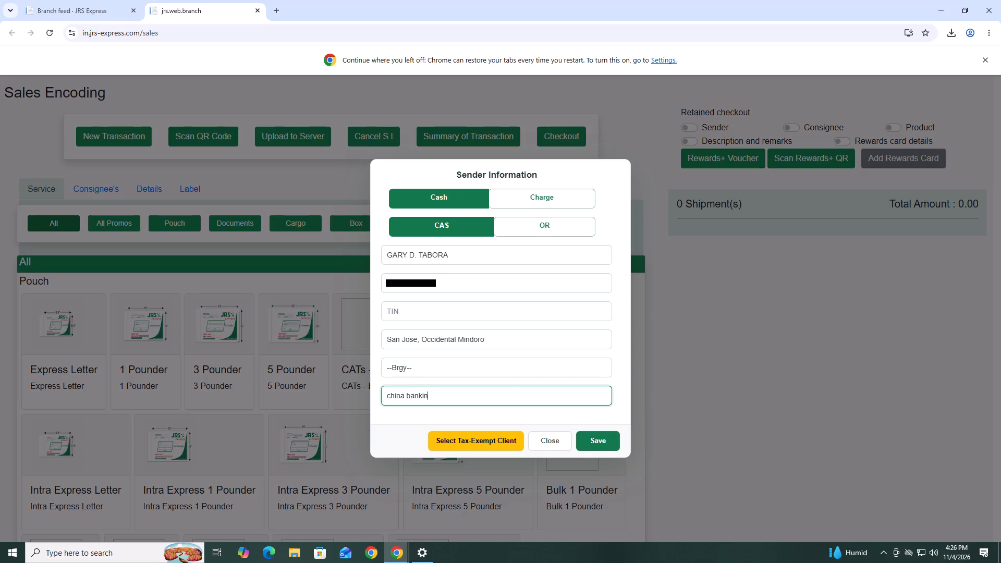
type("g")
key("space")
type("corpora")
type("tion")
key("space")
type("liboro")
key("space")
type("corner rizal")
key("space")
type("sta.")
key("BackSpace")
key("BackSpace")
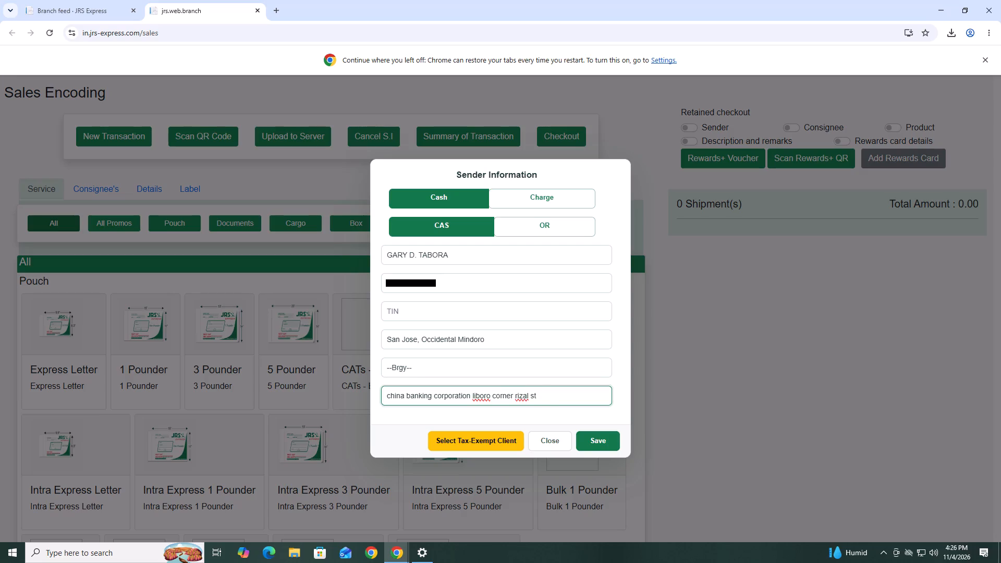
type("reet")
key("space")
left_click(597, 448)
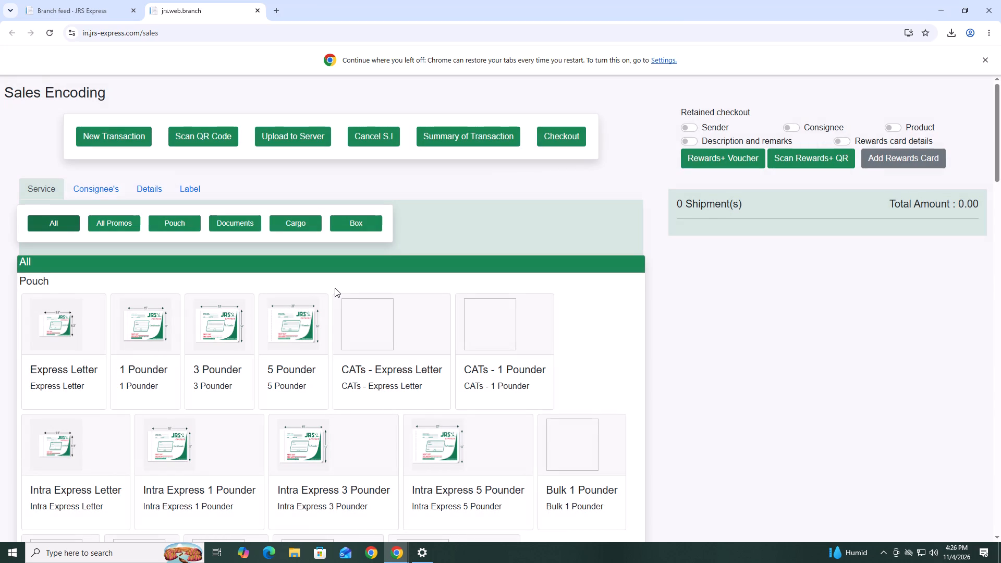
Choose the 1 Pounder pouch service and activate the consignee name for entry.
left_click(146, 330)
left_click(136, 234)
left_click(141, 213)
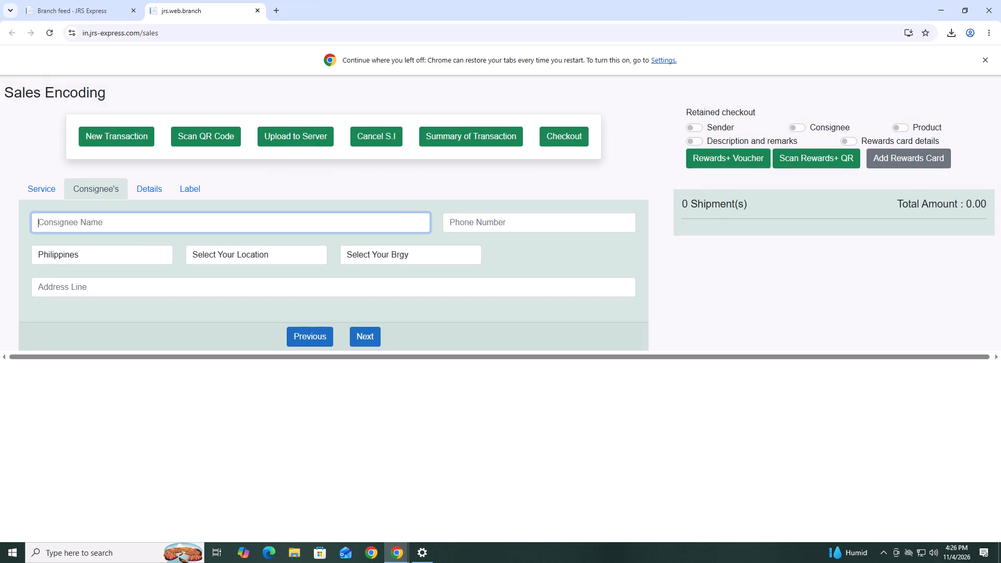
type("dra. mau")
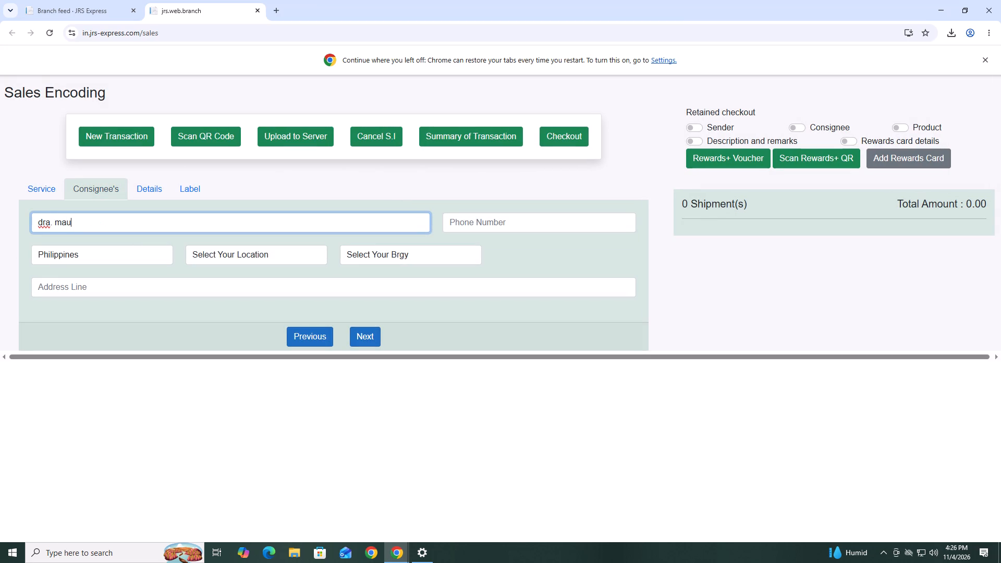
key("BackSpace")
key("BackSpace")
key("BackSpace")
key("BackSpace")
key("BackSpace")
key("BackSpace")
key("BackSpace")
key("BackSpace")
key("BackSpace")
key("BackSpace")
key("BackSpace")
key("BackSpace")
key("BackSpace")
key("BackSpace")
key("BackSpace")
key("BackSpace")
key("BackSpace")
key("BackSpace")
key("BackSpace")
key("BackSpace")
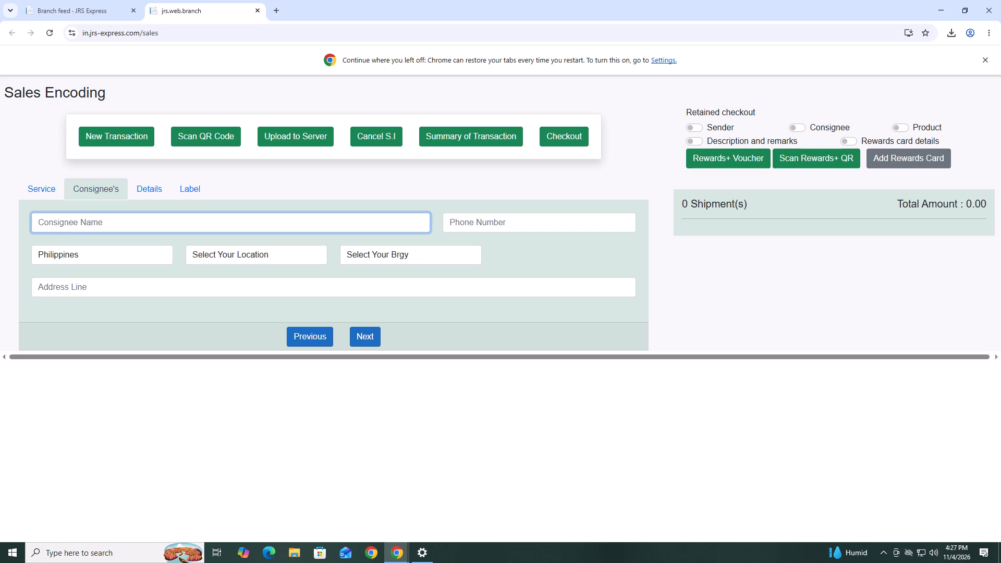
Enter the consignee's full name in capital letters, starting with the title DRA.
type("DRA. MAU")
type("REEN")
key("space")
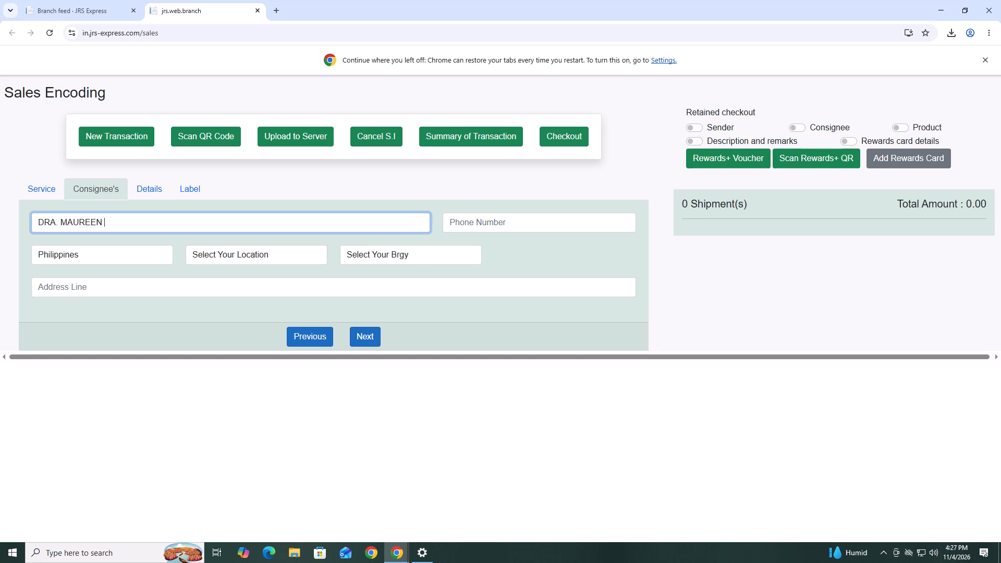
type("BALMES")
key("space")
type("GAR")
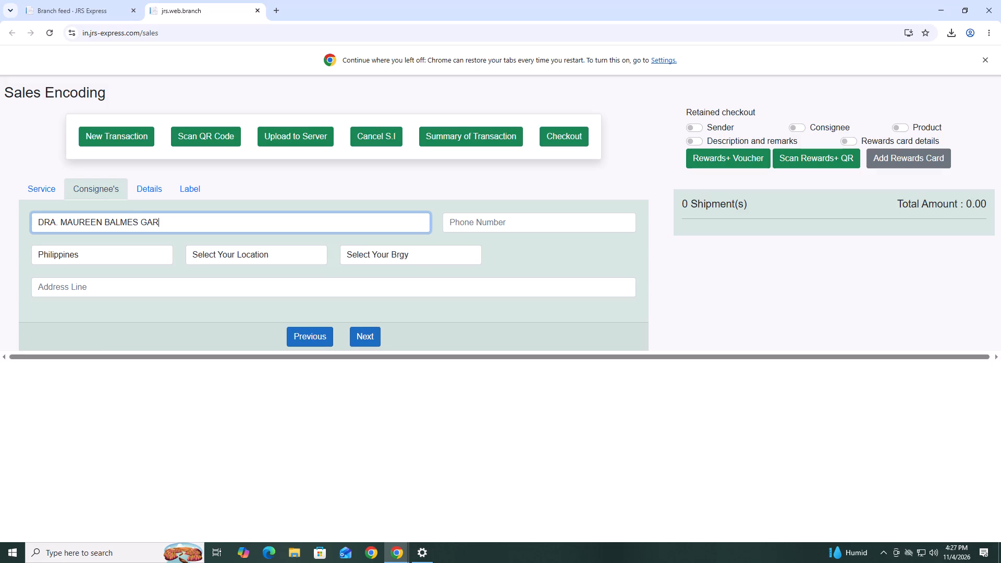
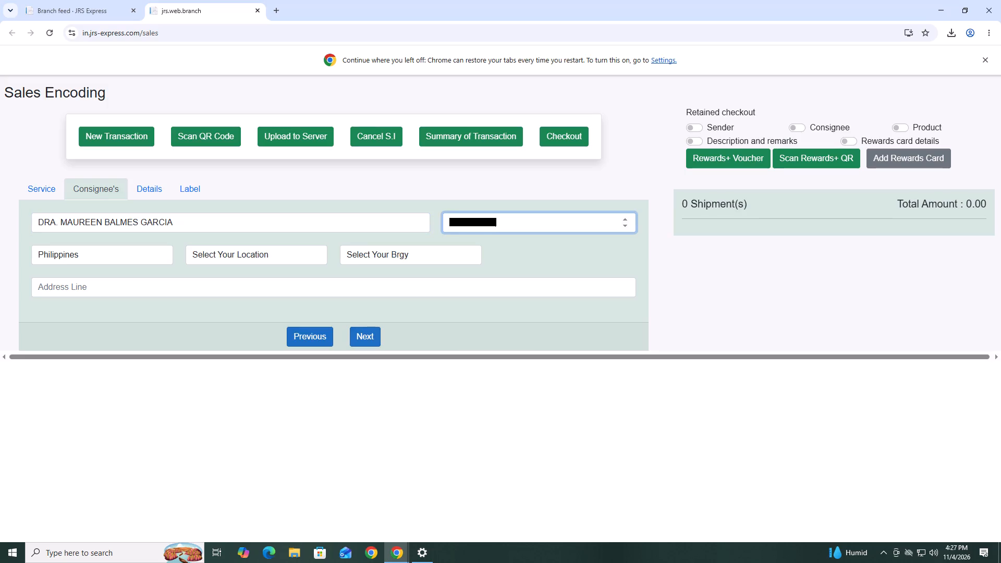
Complete the consignee's contact number and set the location in the Philippines to Quezon City, Metro Manila.
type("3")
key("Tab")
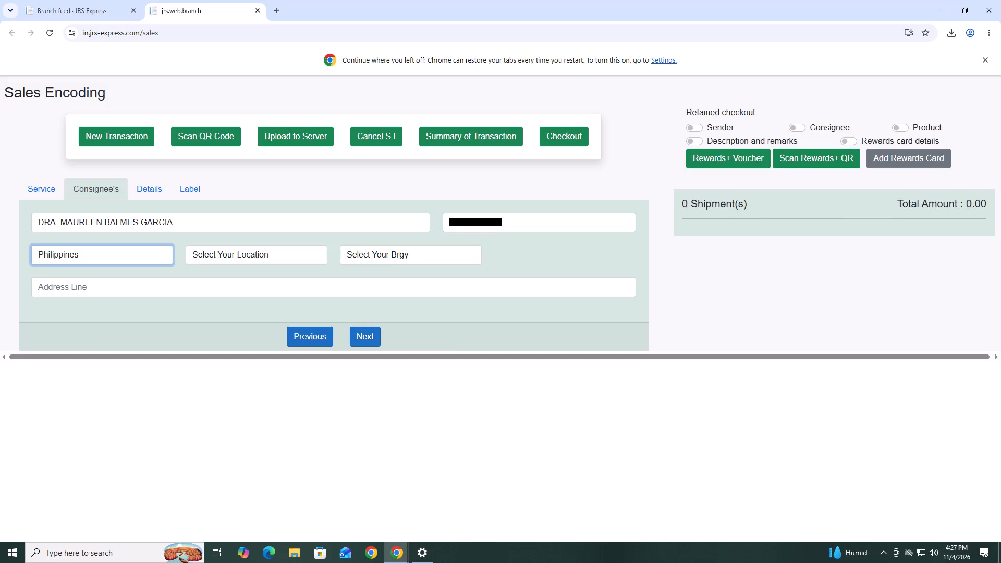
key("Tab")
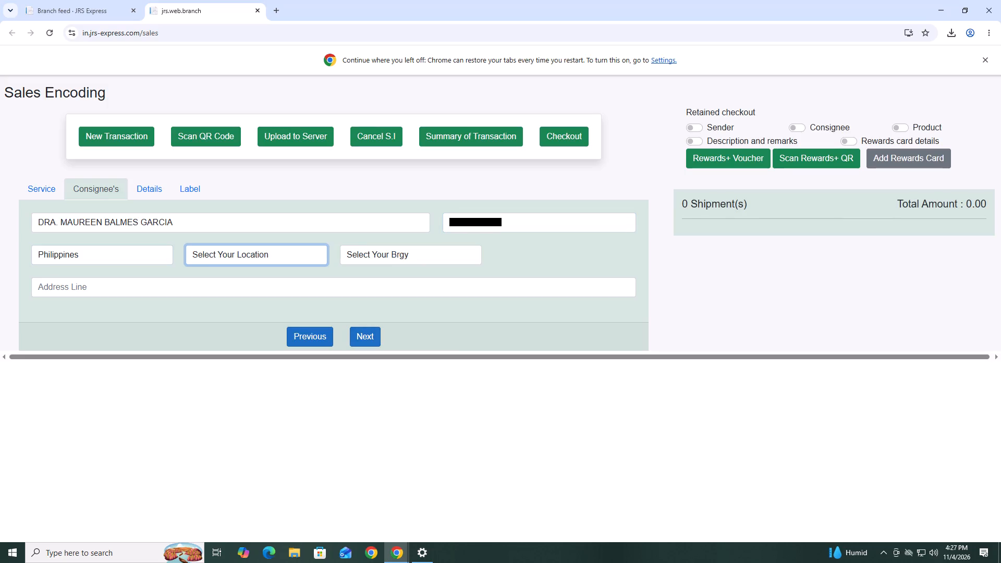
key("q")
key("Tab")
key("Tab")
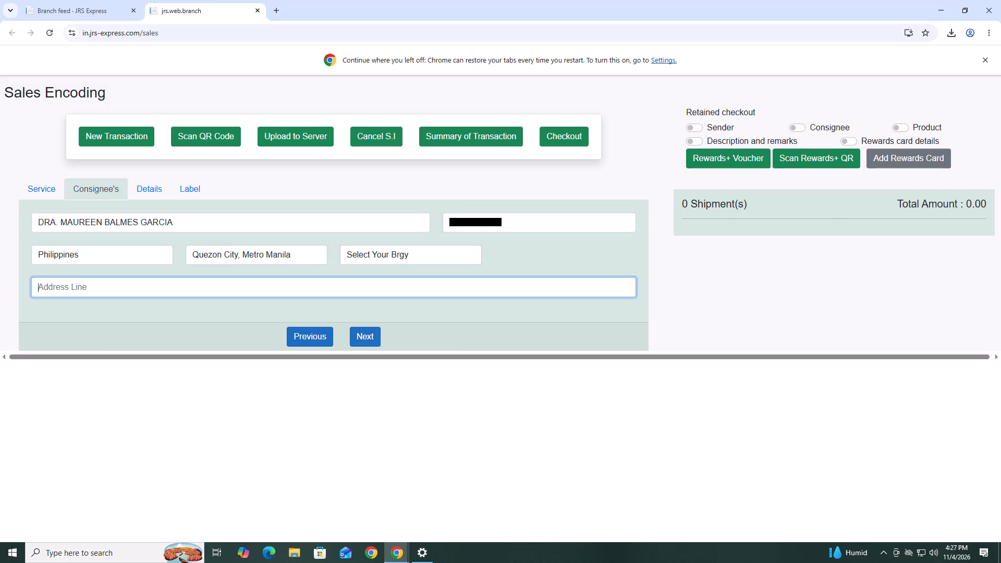
Enter the consignee's house number, street, townhouse and district in capital letters as the address line, and proceed to the shipment details.
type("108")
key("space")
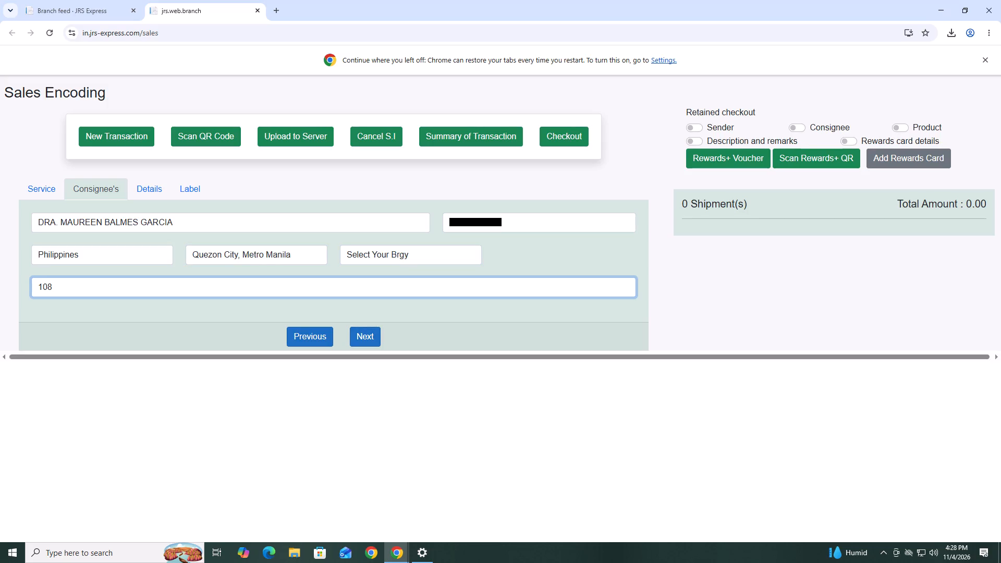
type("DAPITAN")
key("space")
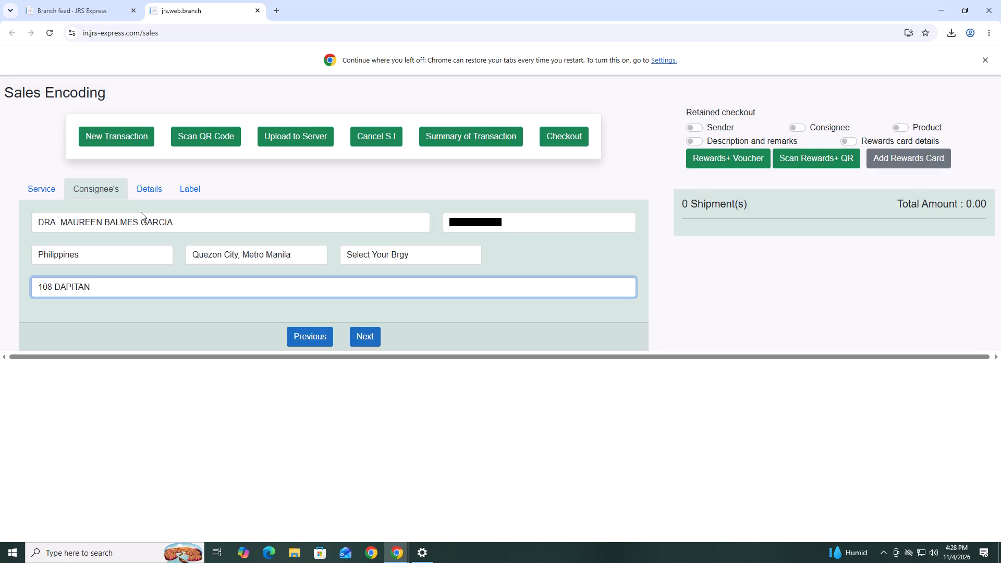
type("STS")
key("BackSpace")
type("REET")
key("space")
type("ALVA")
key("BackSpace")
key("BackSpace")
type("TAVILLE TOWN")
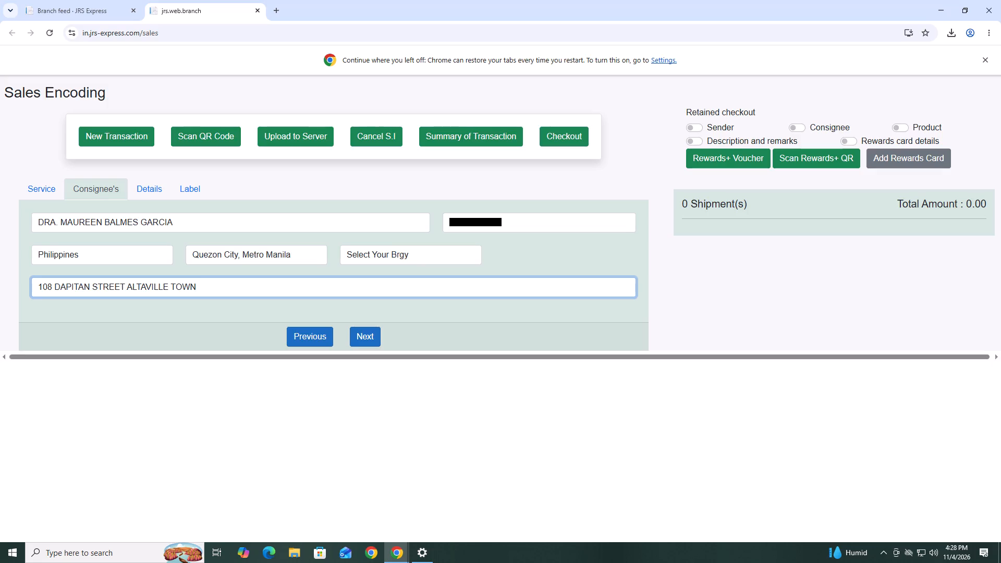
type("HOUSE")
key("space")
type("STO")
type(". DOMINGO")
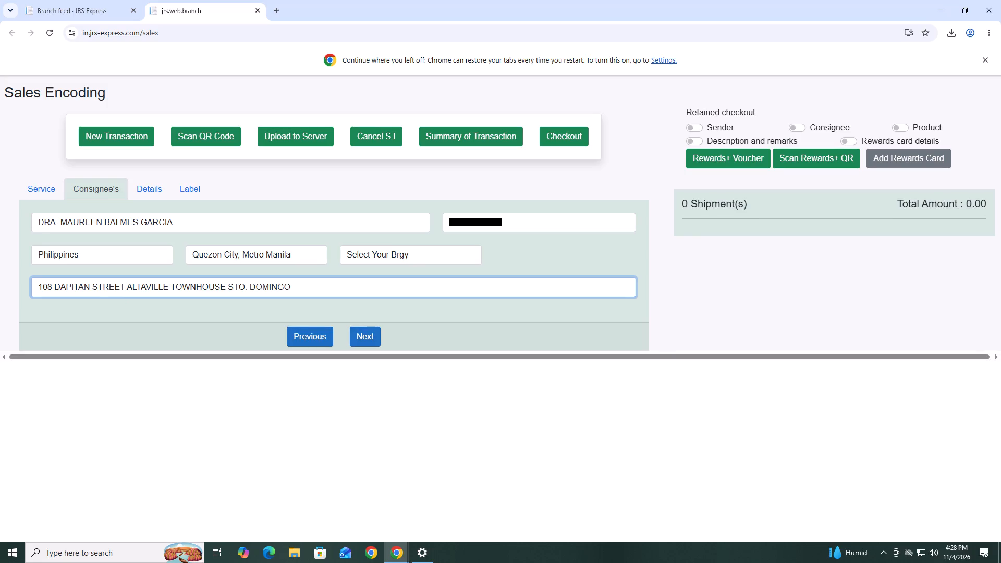
left_click(375, 332)
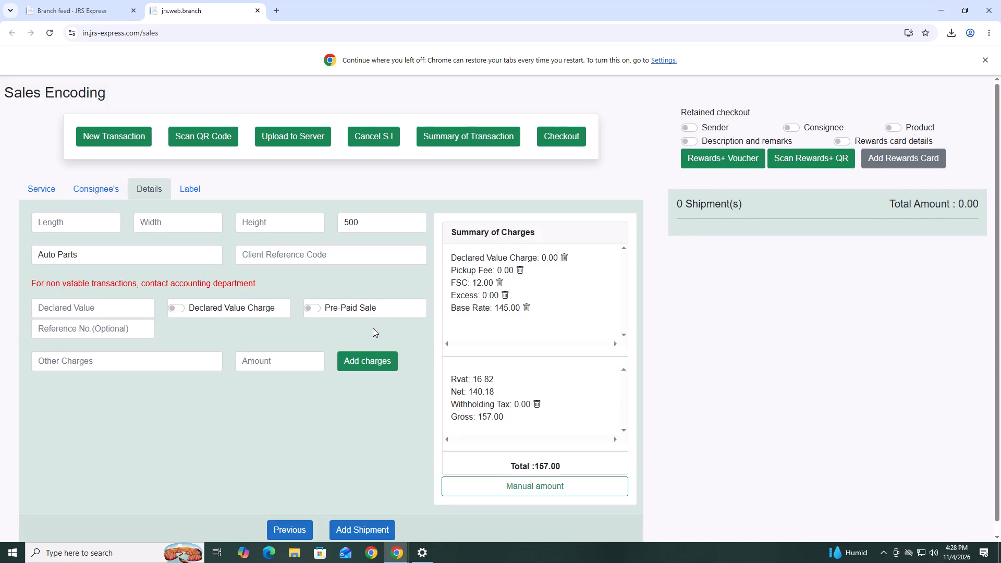
Set the shipment's item description to Documents.
left_click(102, 251)
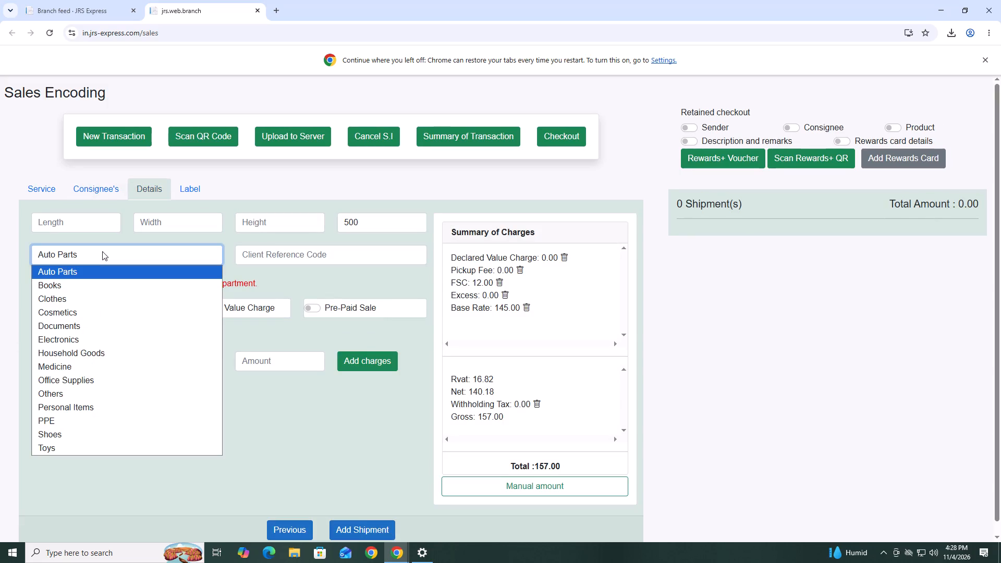
left_click(107, 323)
Apply the FSC Air charge and add the 1 Pounder shipment to the transaction.
scroll(404, 322, "down", 7)
scroll(360, 423, "down", 7)
scroll(272, 402, "down", 6)
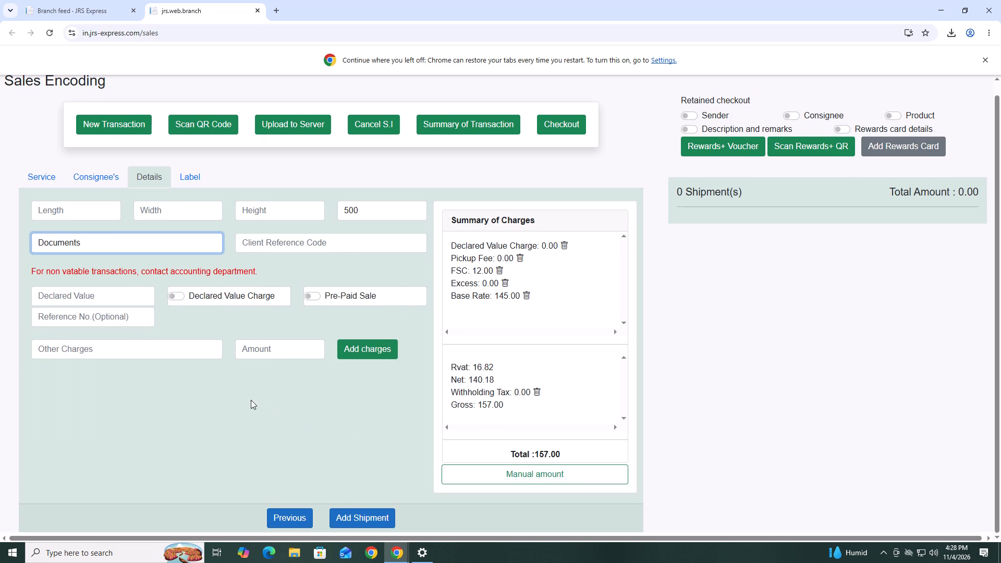
scroll(251, 400, "down", 1)
left_click(168, 353)
scroll(171, 400, "down", 7)
scroll(130, 452, "down", 12)
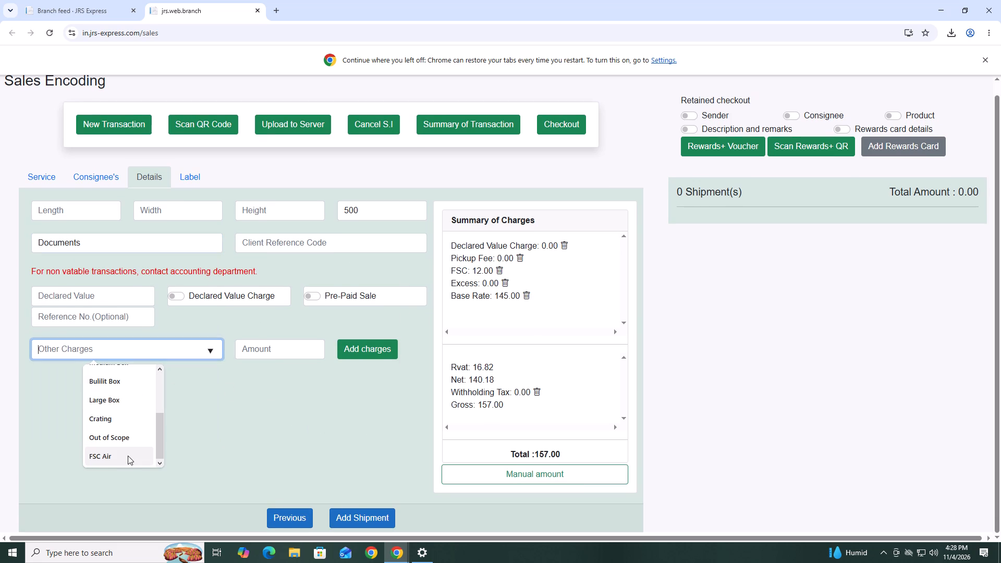
scroll(125, 463, "down", 9)
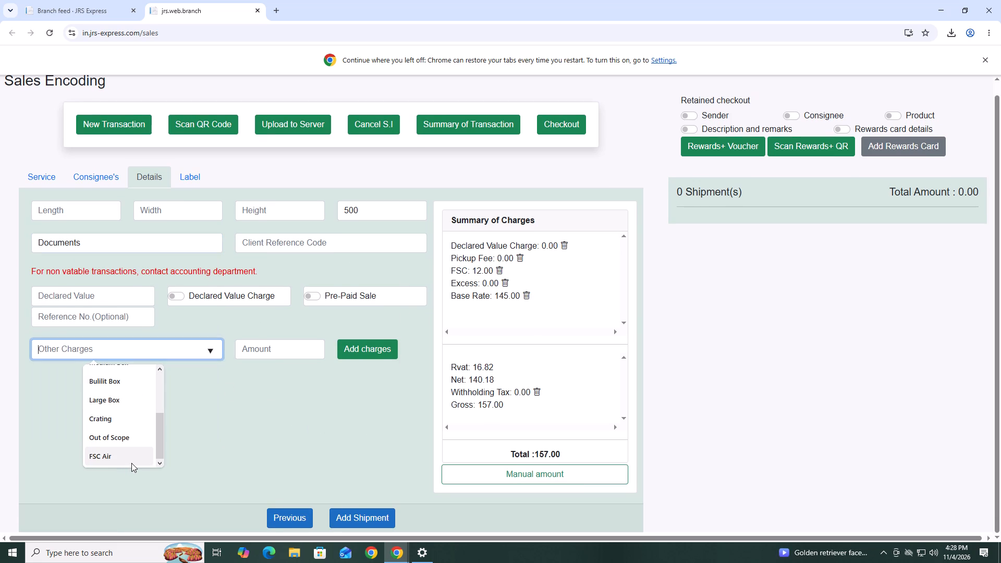
scroll(131, 463, "down", 4)
left_click(139, 463)
scroll(365, 444, "down", 7)
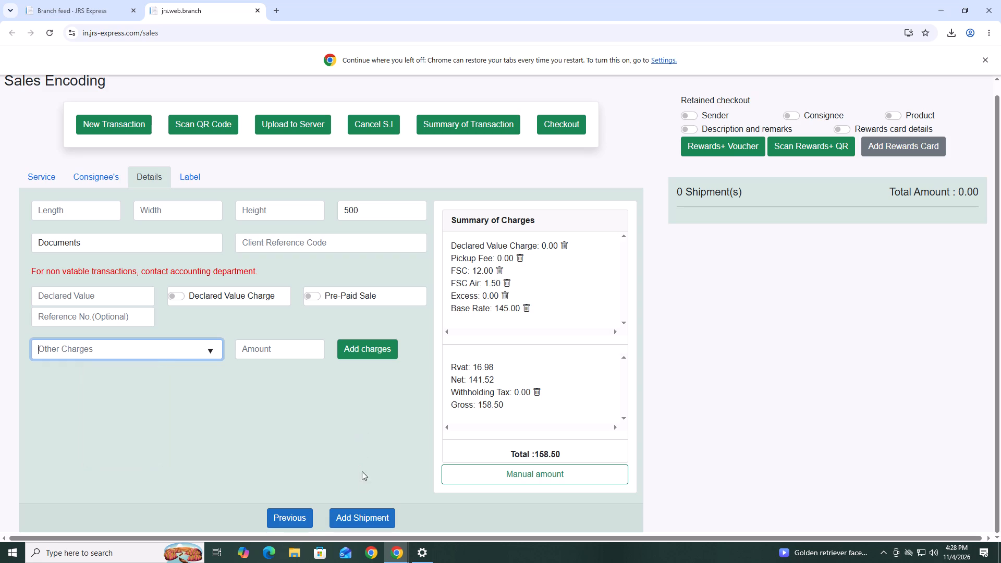
left_click(357, 515)
Check out the added 1 Pounder shipment and confirm the transaction.
scroll(785, 361, "up", 6)
left_click(579, 142)
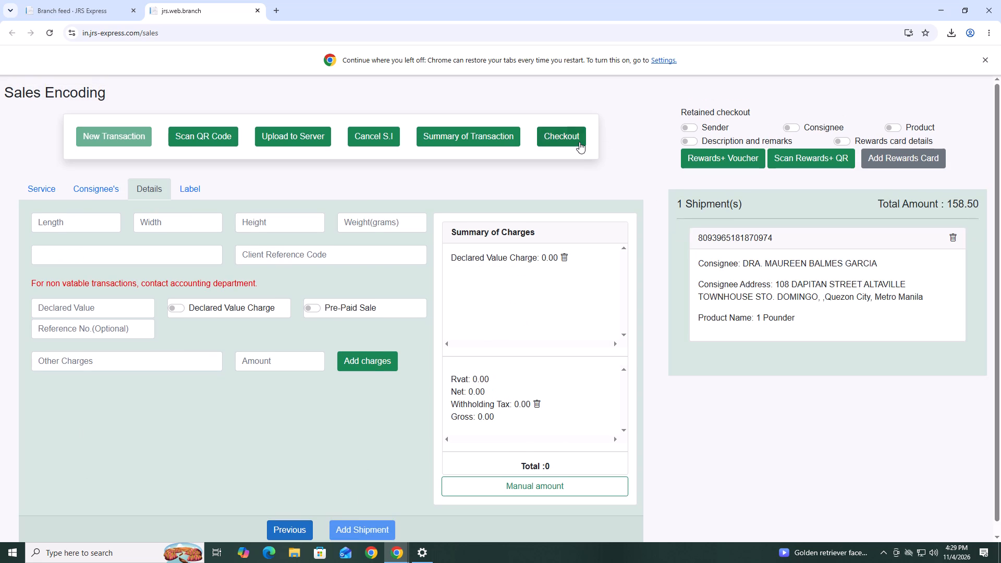
left_click(419, 267)
left_click(613, 388)
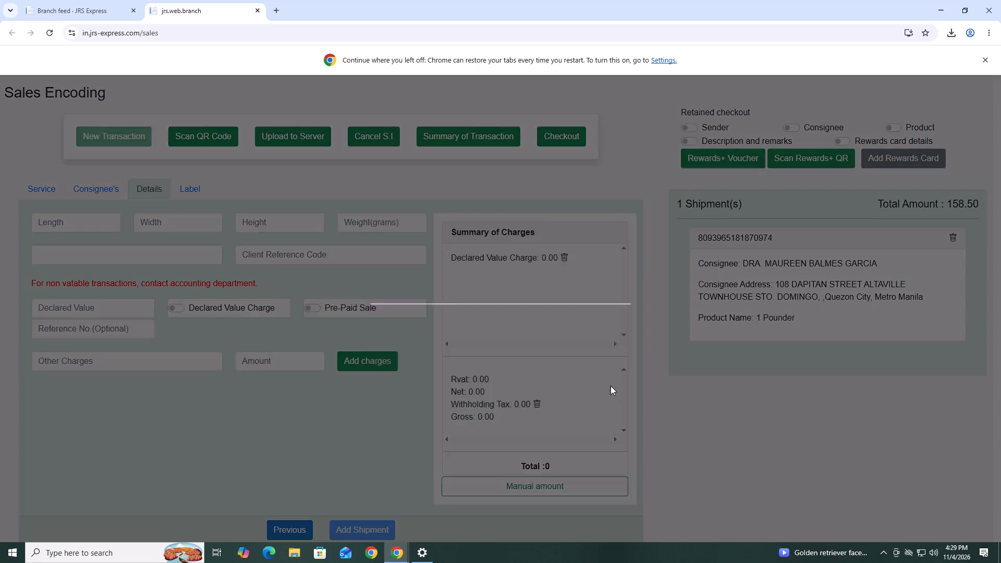
left_click(577, 336)
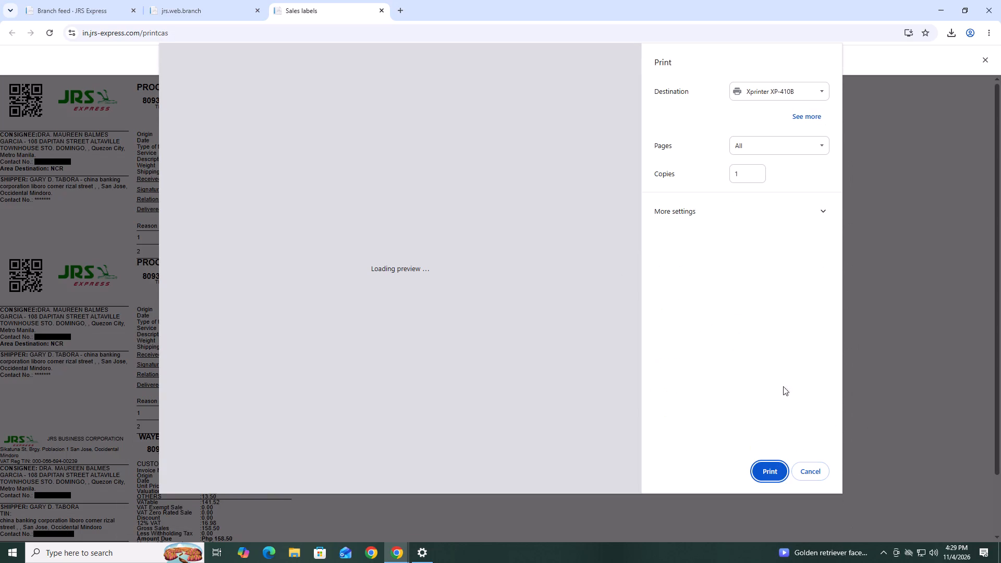
Print one copy of all the sales label pages on the Xprinter XP-410B.
left_click(774, 460)
left_click(774, 460)
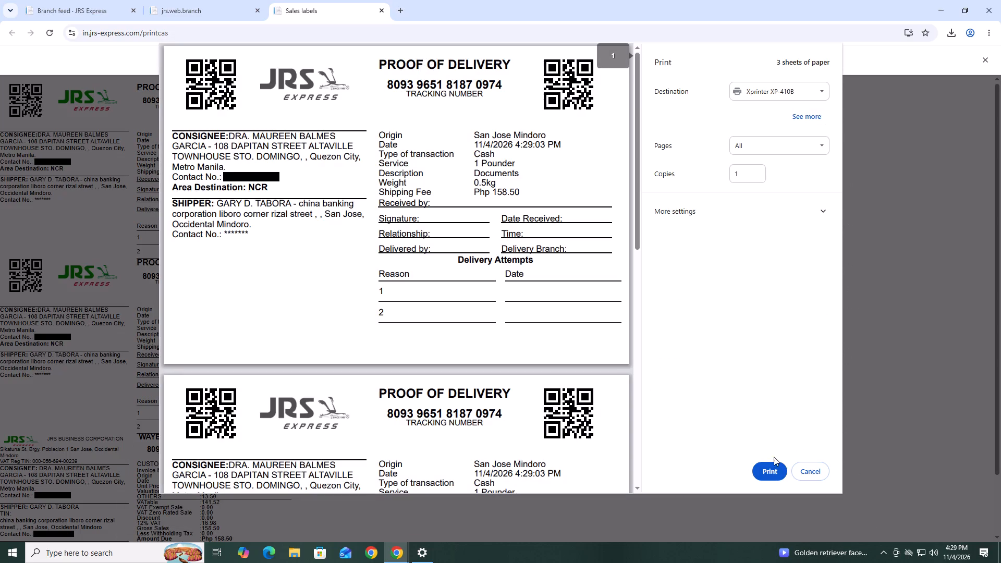
left_click(766, 469)
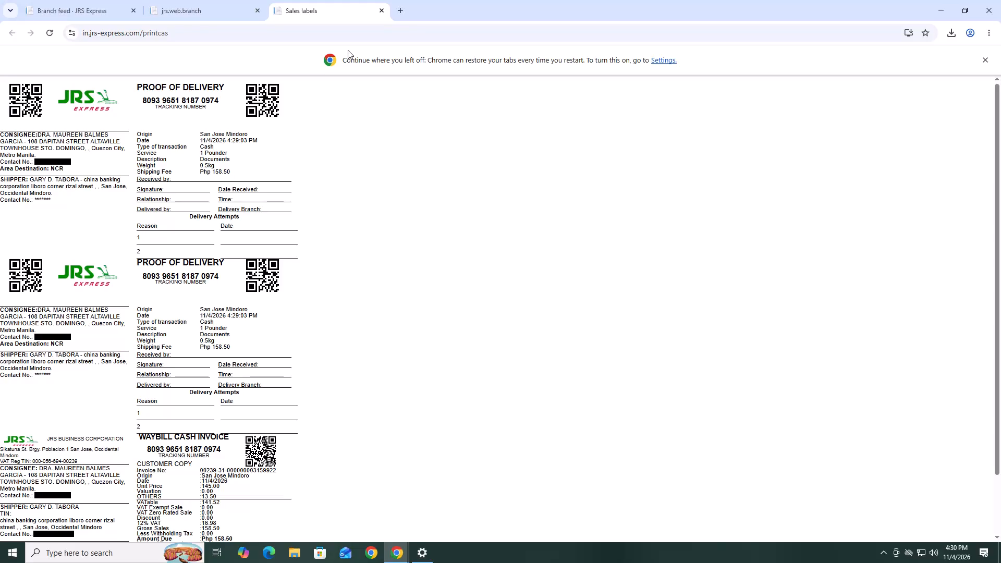
scroll(335, 54, "down", 1)
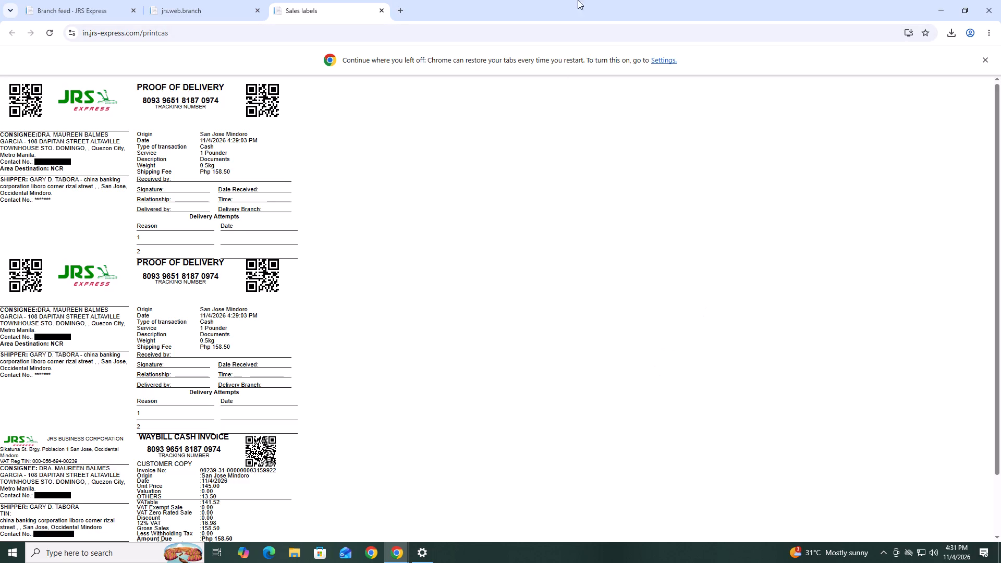
Return to sales encoding, start a new transaction and search for the sender using the title ENGR. and first name.
left_click(206, 4)
left_click(91, 149)
left_click(93, 144)
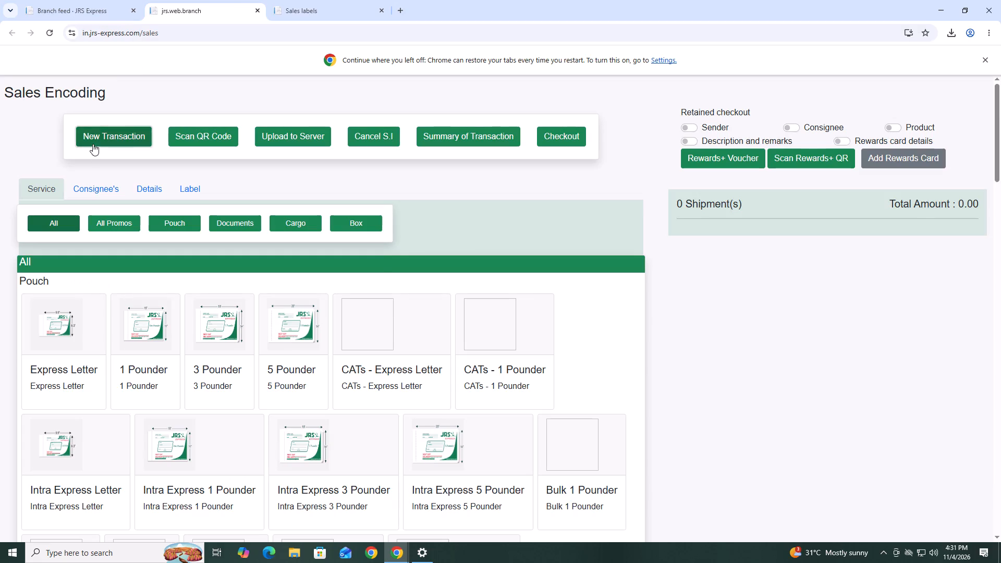
left_click(410, 244)
left_click(410, 250)
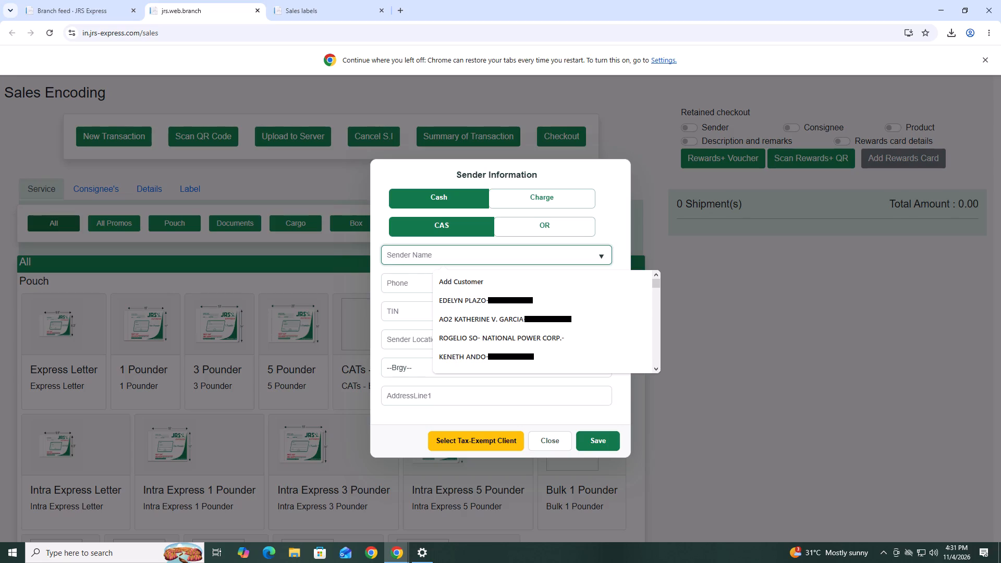
left_click(411, 250)
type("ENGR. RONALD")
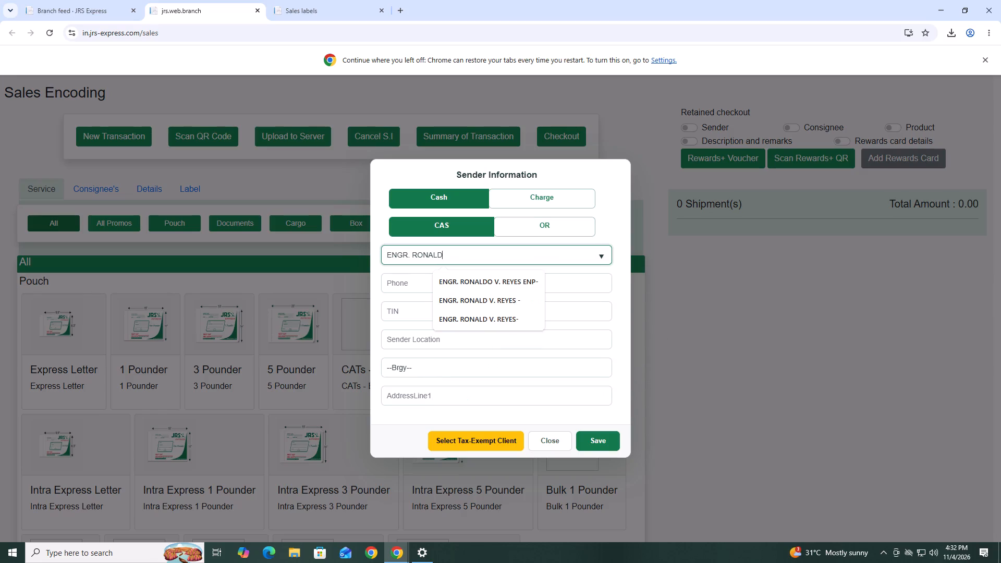
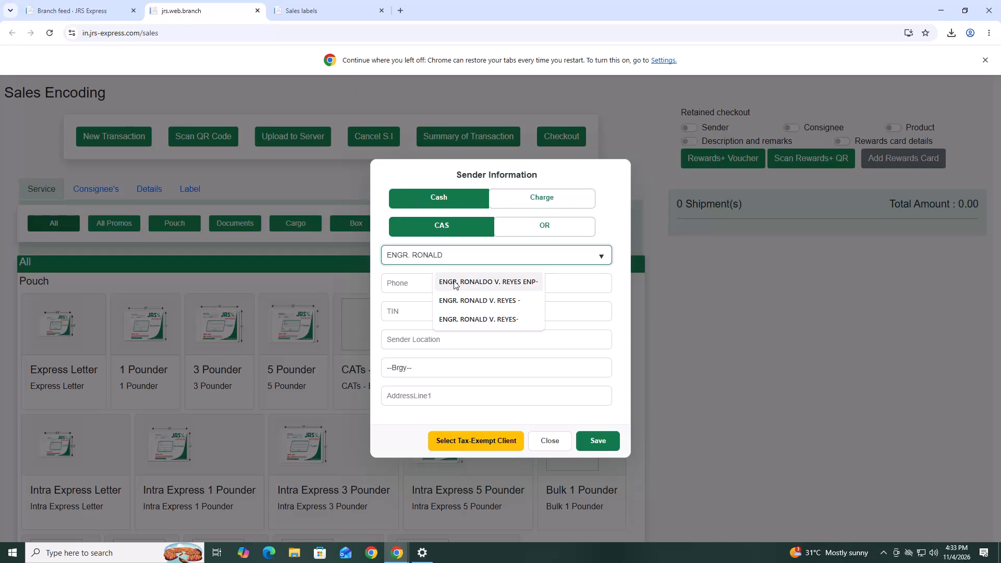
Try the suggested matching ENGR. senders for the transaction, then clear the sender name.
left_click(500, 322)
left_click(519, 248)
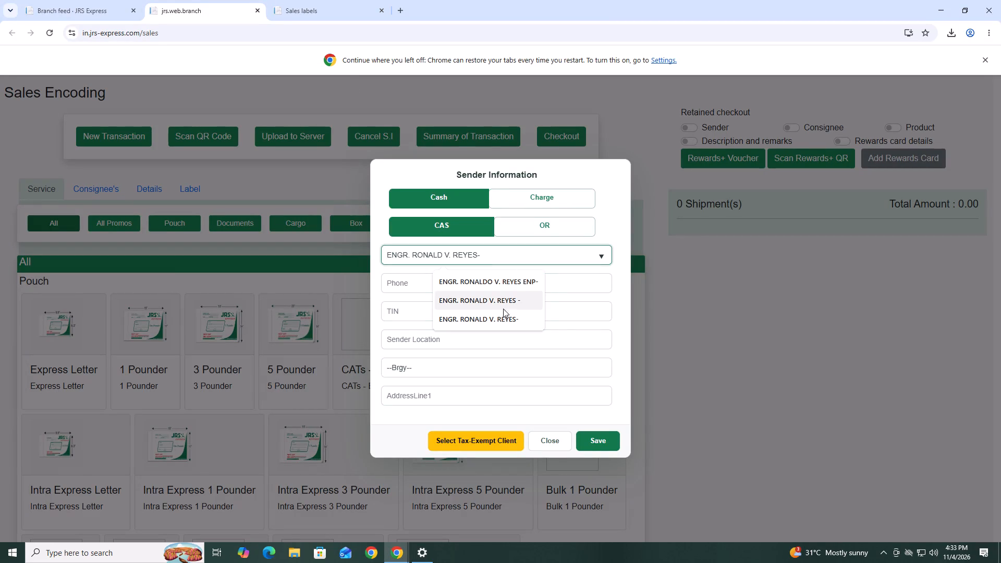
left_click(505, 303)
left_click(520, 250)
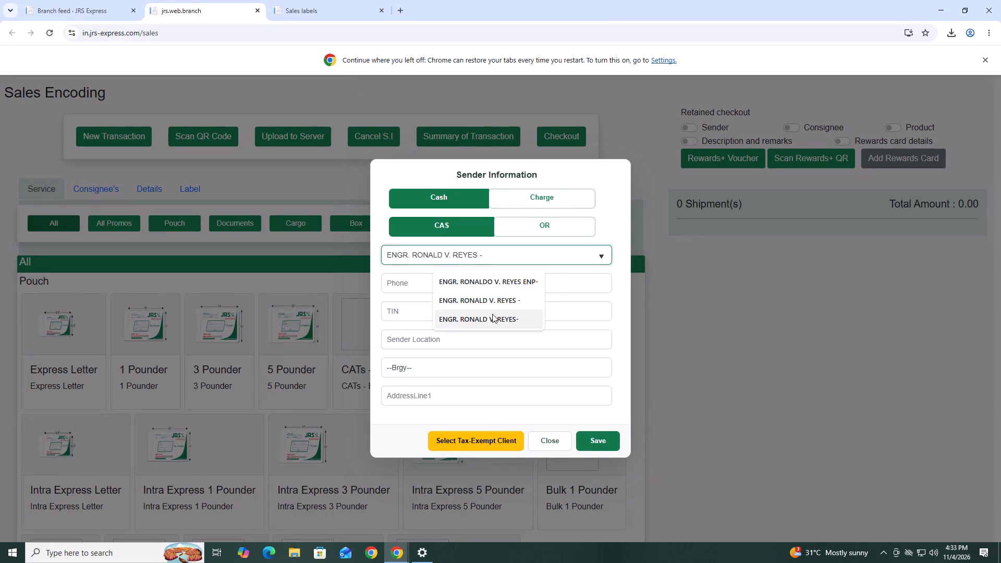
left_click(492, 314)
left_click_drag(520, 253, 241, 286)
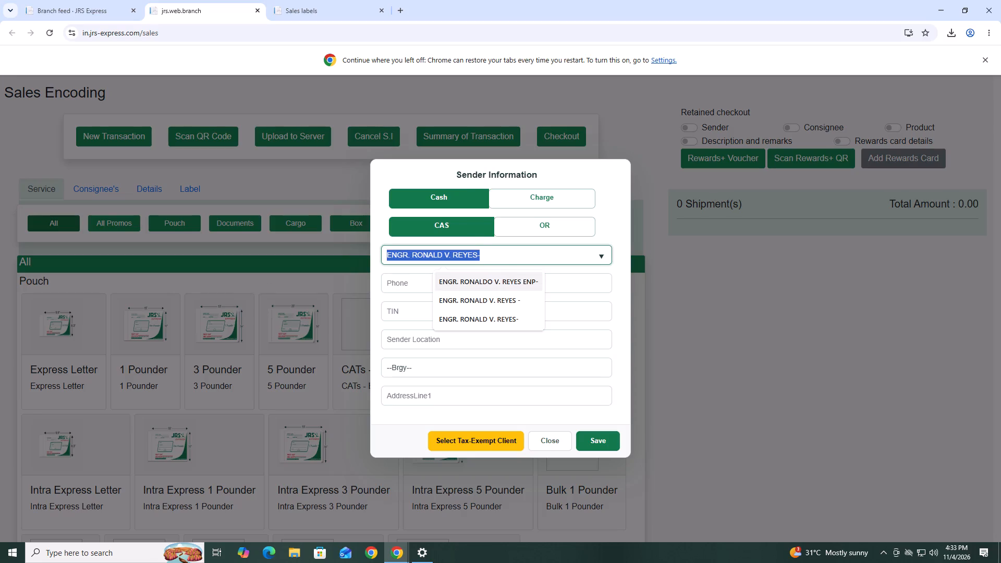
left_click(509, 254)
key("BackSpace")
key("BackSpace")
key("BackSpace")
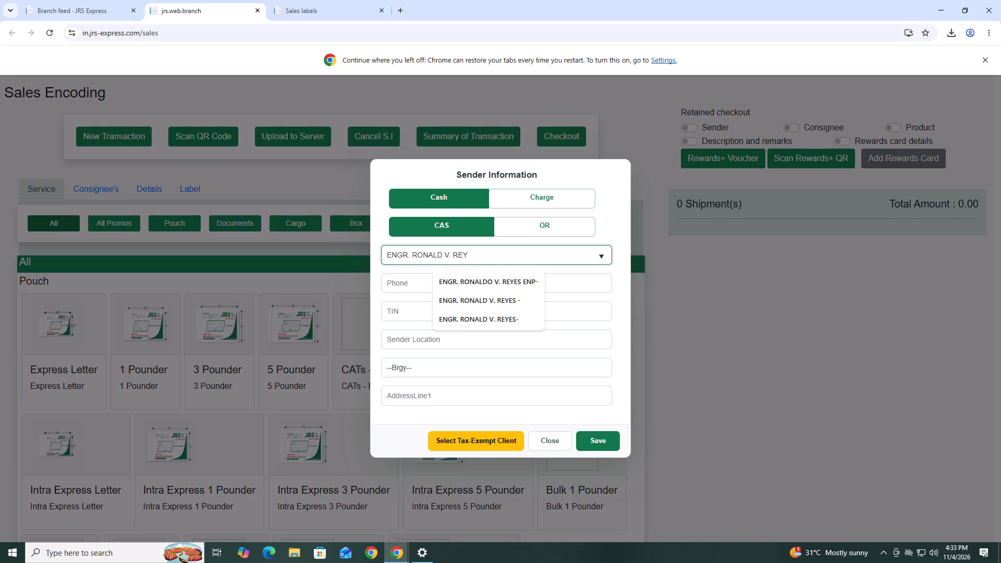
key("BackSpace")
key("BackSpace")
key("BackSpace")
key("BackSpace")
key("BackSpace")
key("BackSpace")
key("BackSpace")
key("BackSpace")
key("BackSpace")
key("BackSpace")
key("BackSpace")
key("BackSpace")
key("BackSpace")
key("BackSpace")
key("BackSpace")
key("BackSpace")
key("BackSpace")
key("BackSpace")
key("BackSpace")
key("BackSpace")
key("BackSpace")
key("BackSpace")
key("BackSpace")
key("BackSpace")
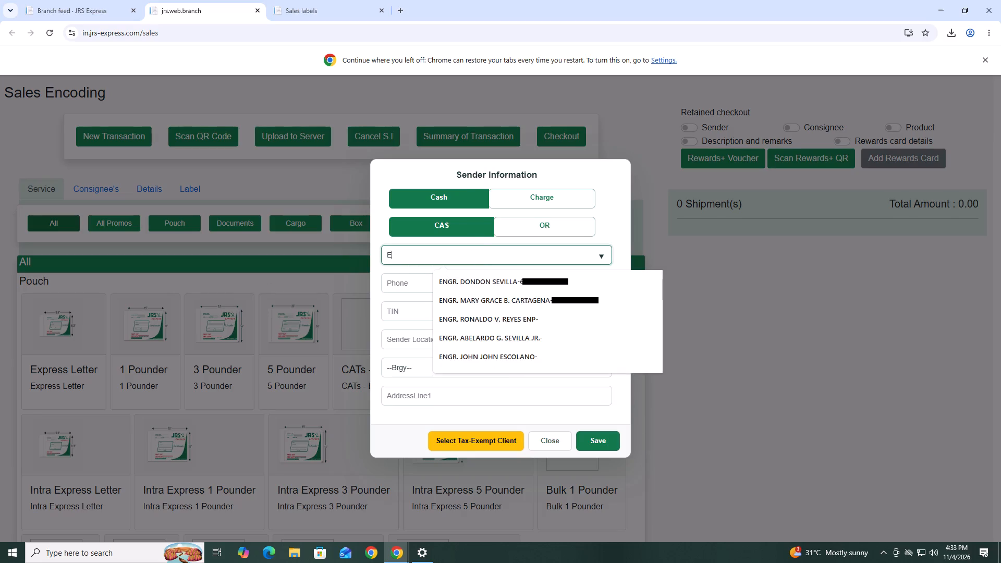
Try to register a new customer with the ENGR. sender's name, location San Jose, Occidental Mindoro and address line MCR.
left_click(502, 249)
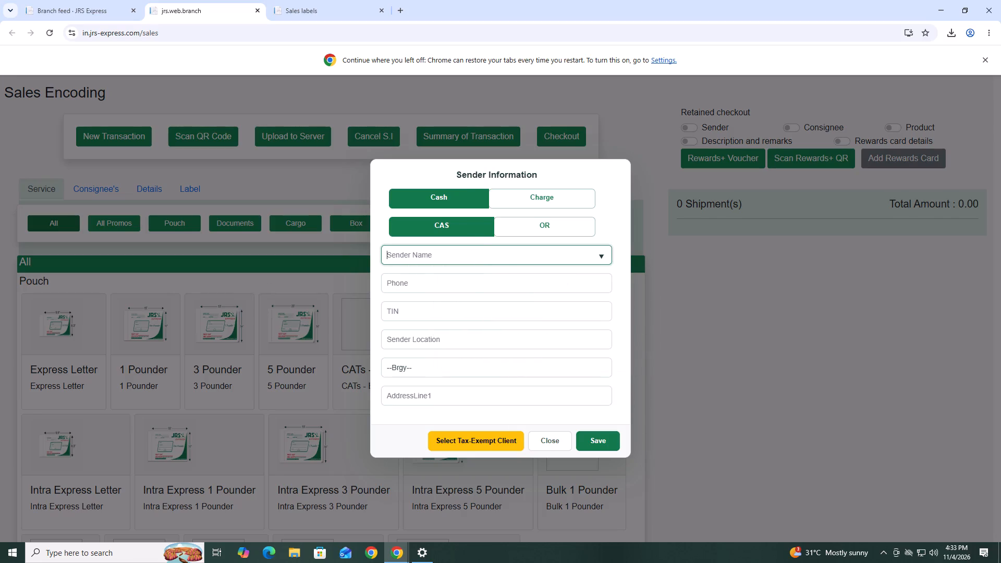
left_click(506, 285)
left_click(450, 231)
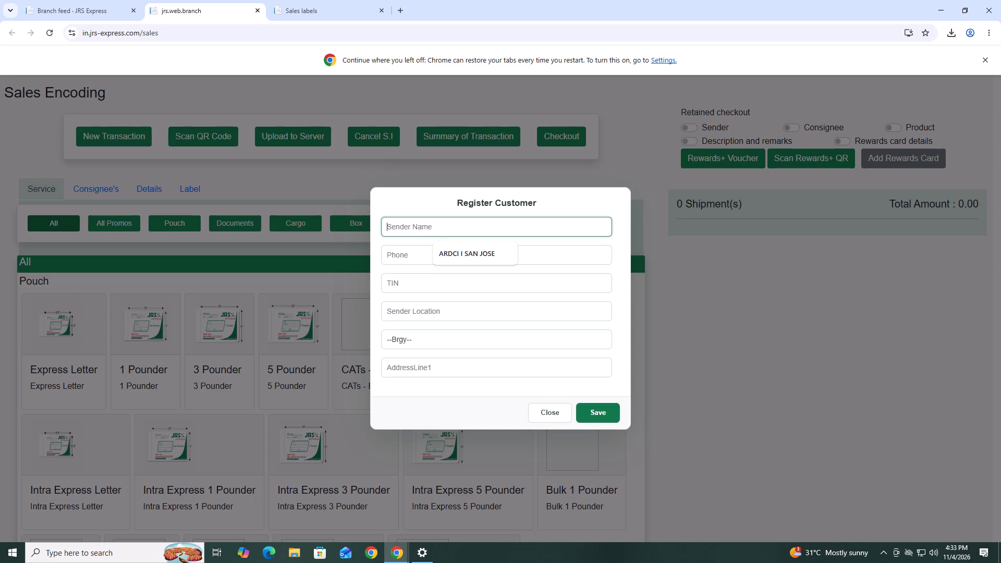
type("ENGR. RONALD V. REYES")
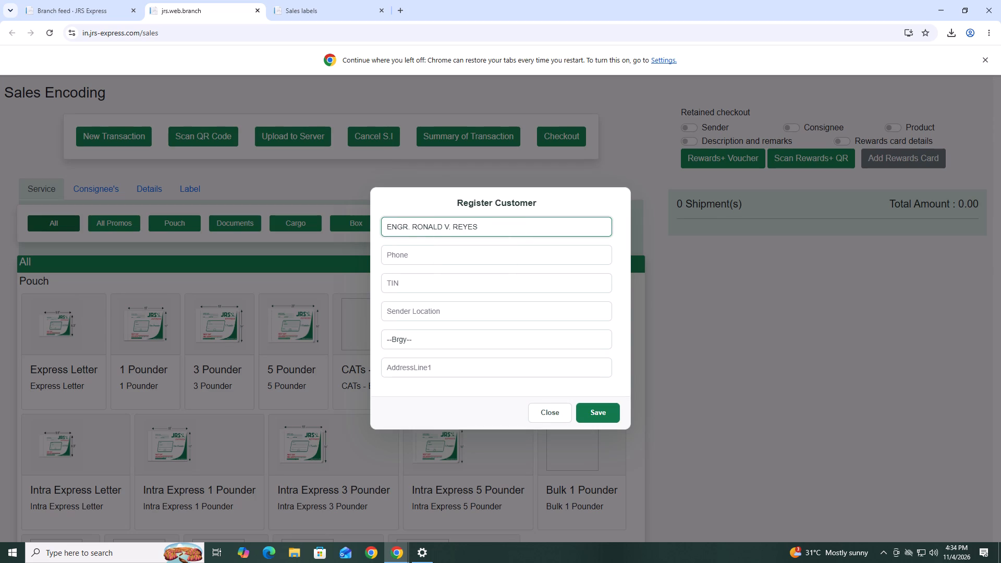
left_click(449, 322)
left_click(450, 314)
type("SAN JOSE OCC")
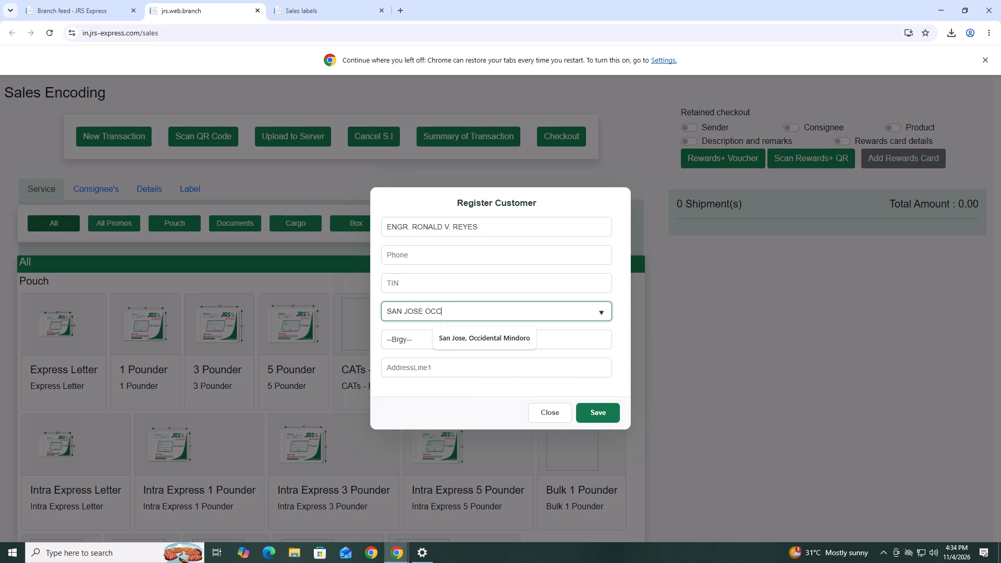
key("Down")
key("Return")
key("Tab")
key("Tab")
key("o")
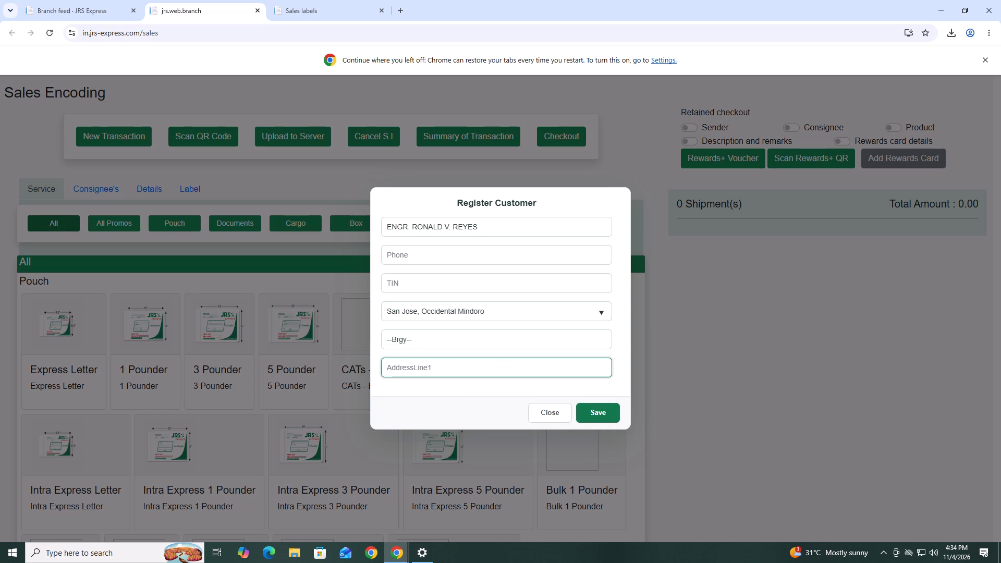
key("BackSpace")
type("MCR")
left_click(610, 415)
left_click(536, 419)
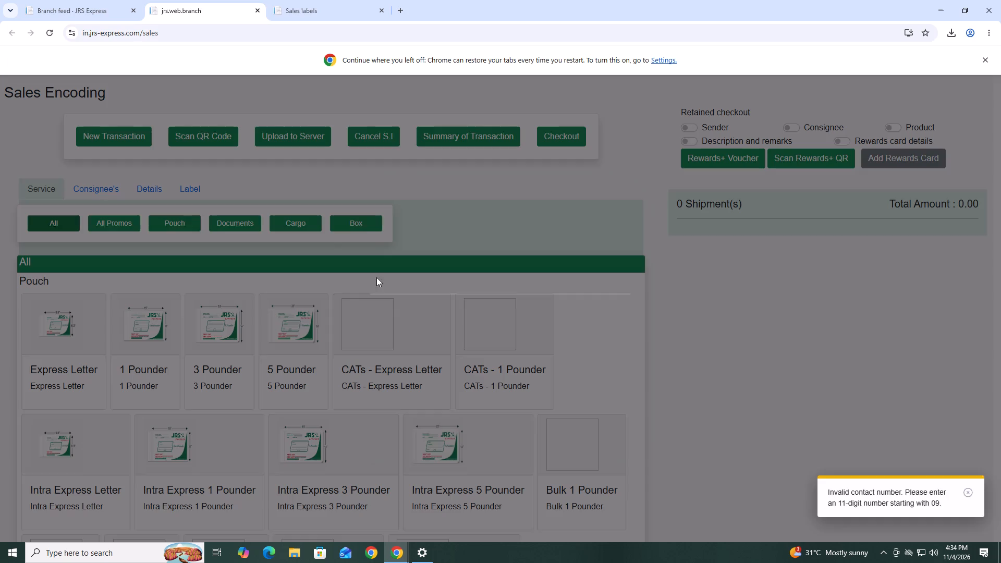
Save the cash sender details in a new transaction and choose the Express Letter service.
left_click(109, 136)
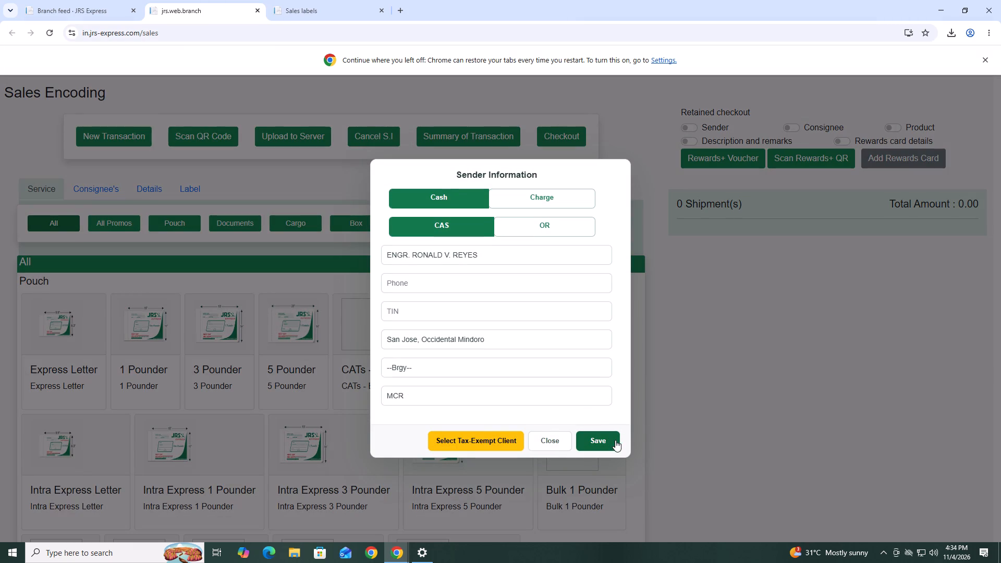
left_click(615, 440)
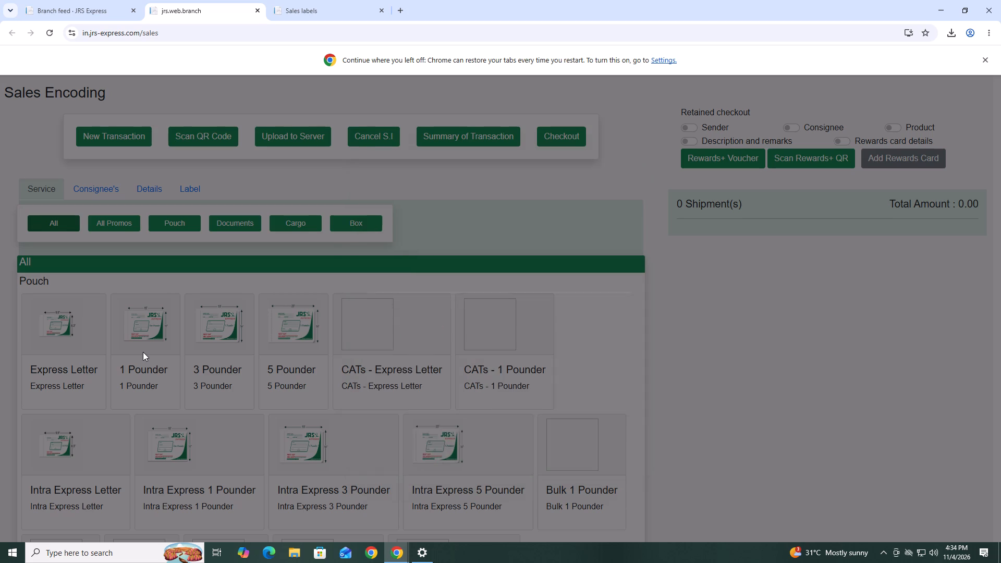
left_click(55, 335)
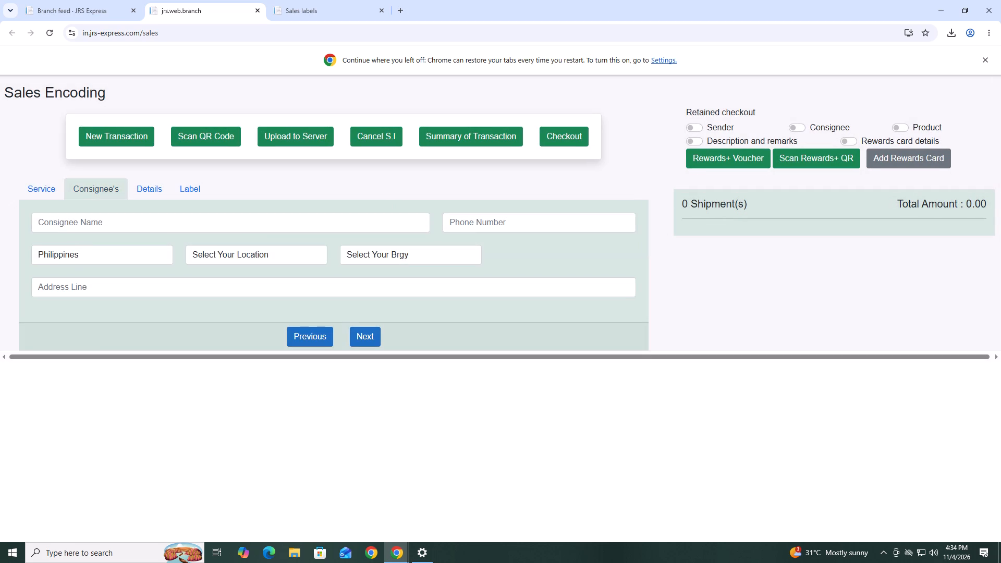
left_click(87, 229)
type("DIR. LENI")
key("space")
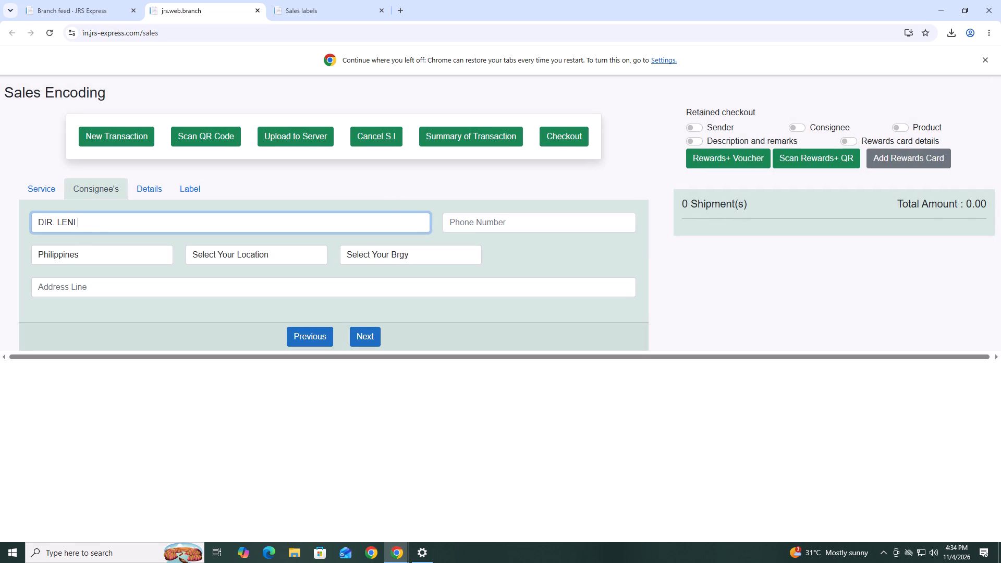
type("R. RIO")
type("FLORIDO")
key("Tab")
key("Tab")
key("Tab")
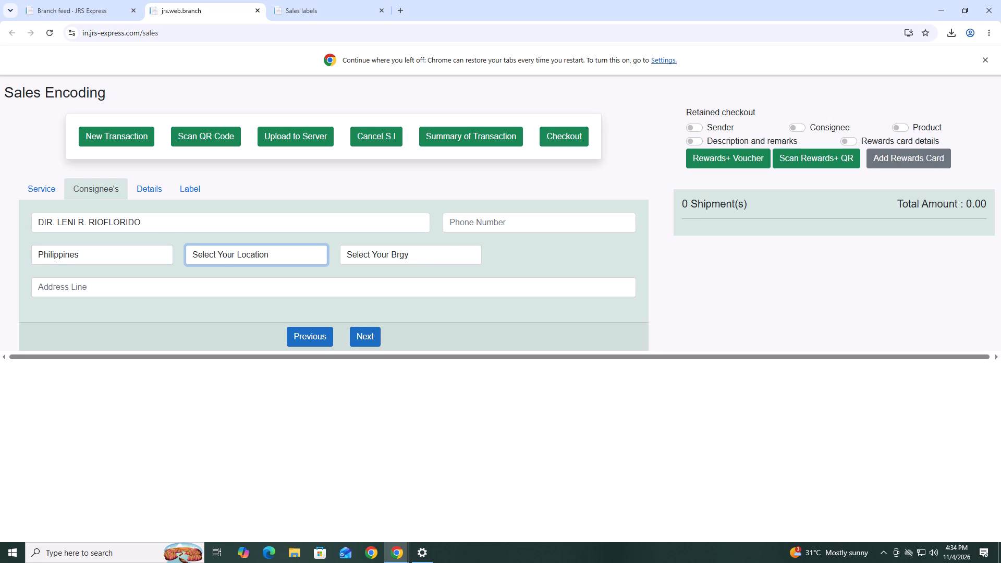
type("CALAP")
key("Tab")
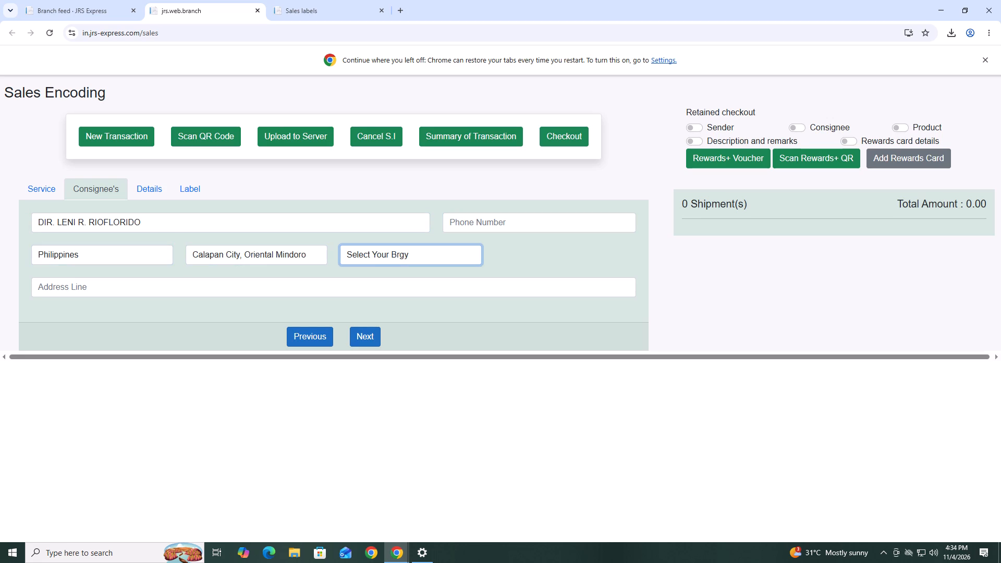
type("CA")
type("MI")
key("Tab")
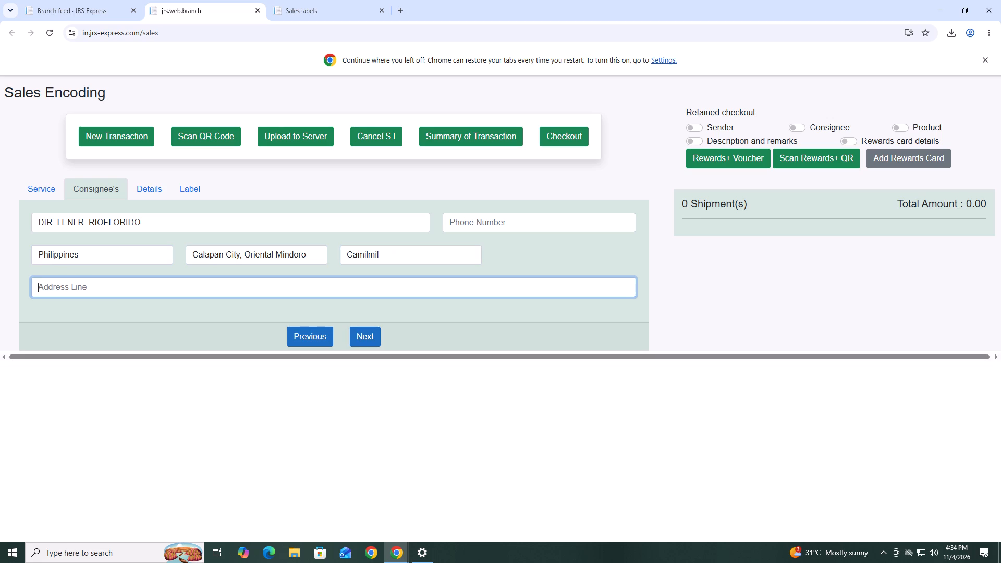
Enter the consignee's office address line for the Regional Director of PSA MIMAROPA IV-B and continue to the shipment details.
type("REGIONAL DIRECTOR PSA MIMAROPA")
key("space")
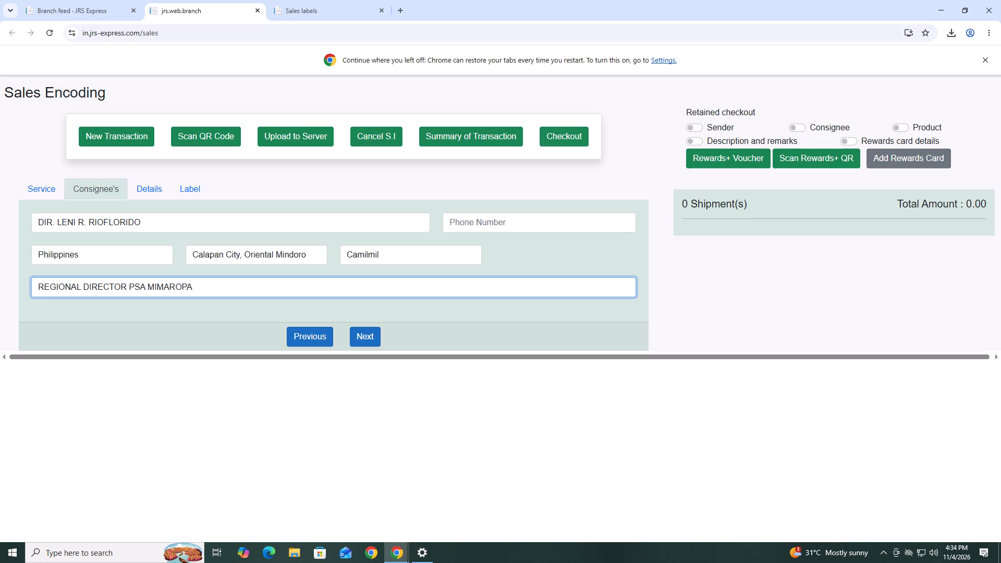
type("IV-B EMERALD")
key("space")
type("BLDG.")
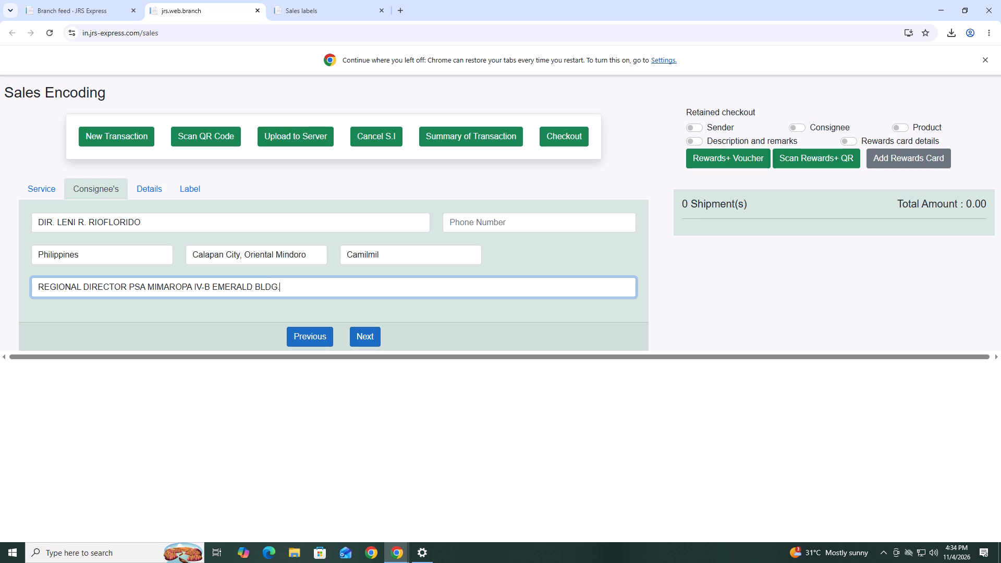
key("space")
left_click(376, 334)
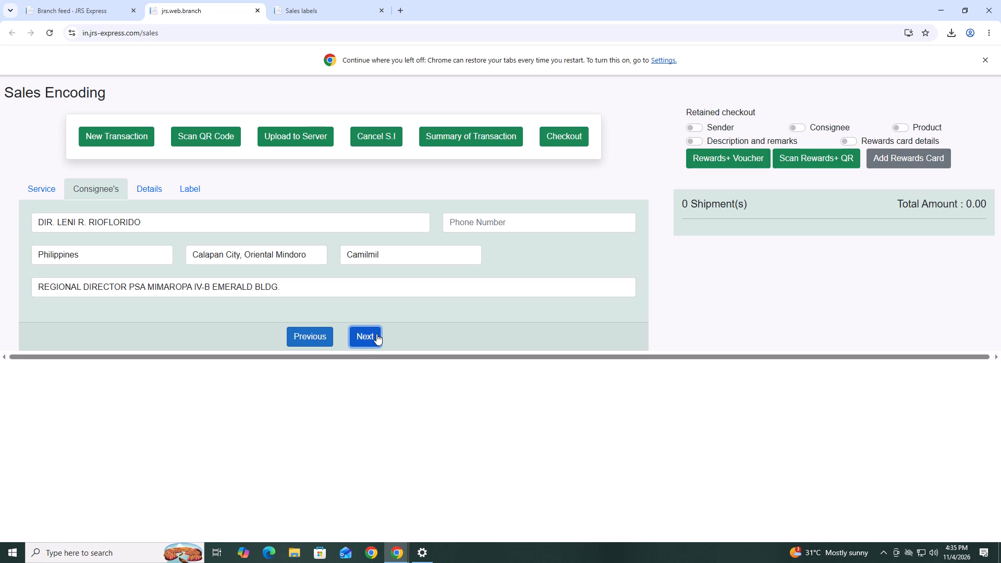
Set the shipment's contents to Documents and try to add the Express Letter shipment.
left_click(187, 257)
left_click(170, 324)
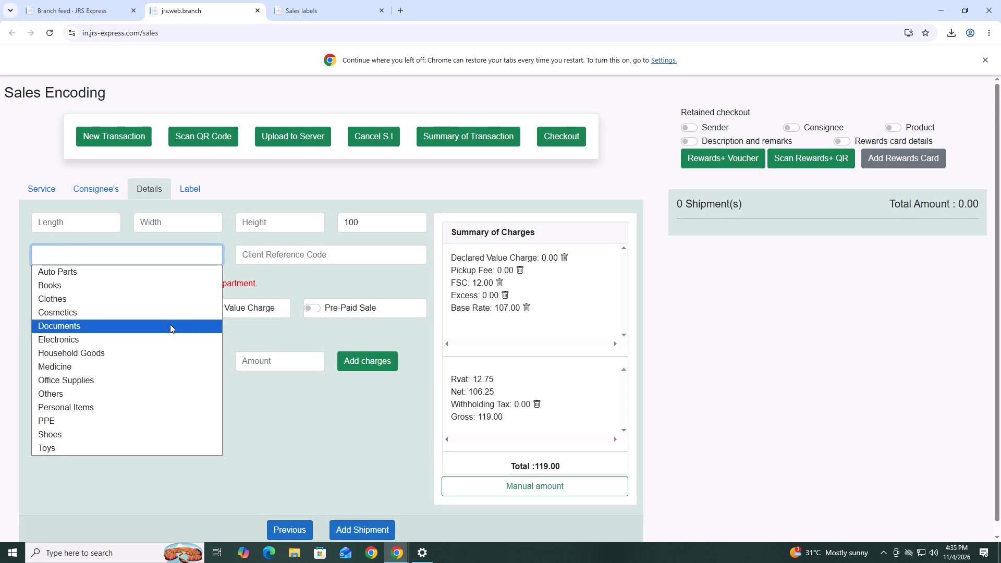
scroll(170, 324, "down", 13)
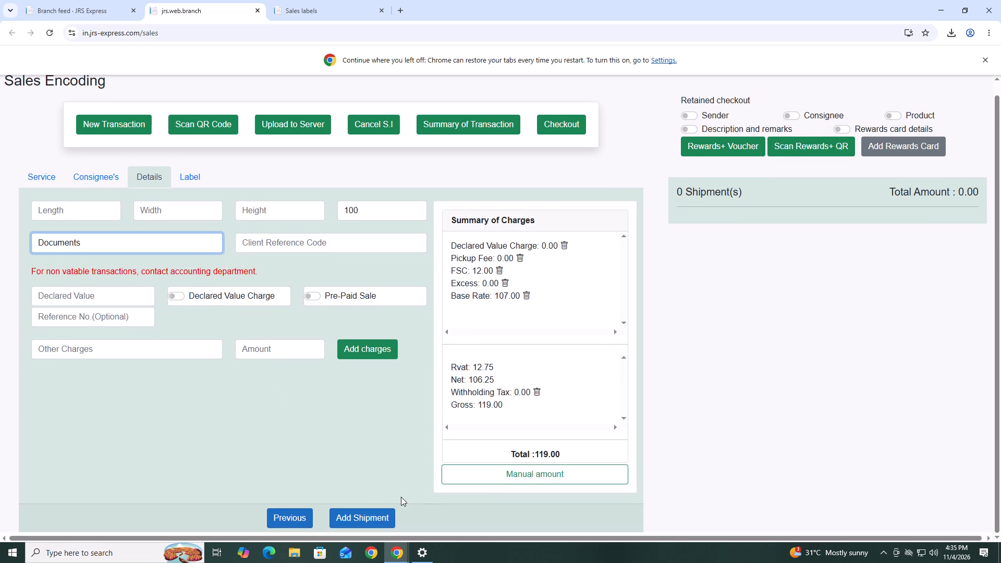
left_click(388, 517)
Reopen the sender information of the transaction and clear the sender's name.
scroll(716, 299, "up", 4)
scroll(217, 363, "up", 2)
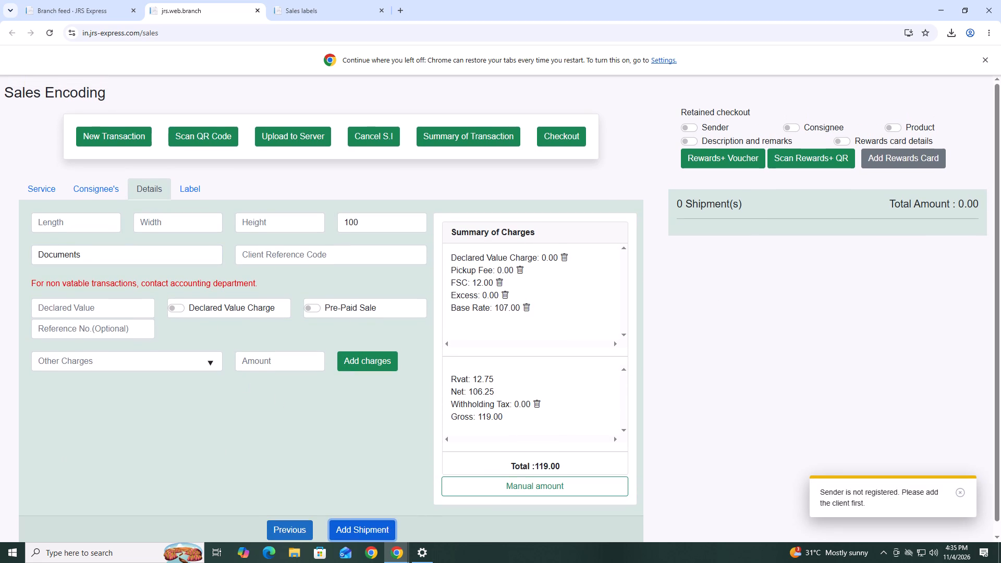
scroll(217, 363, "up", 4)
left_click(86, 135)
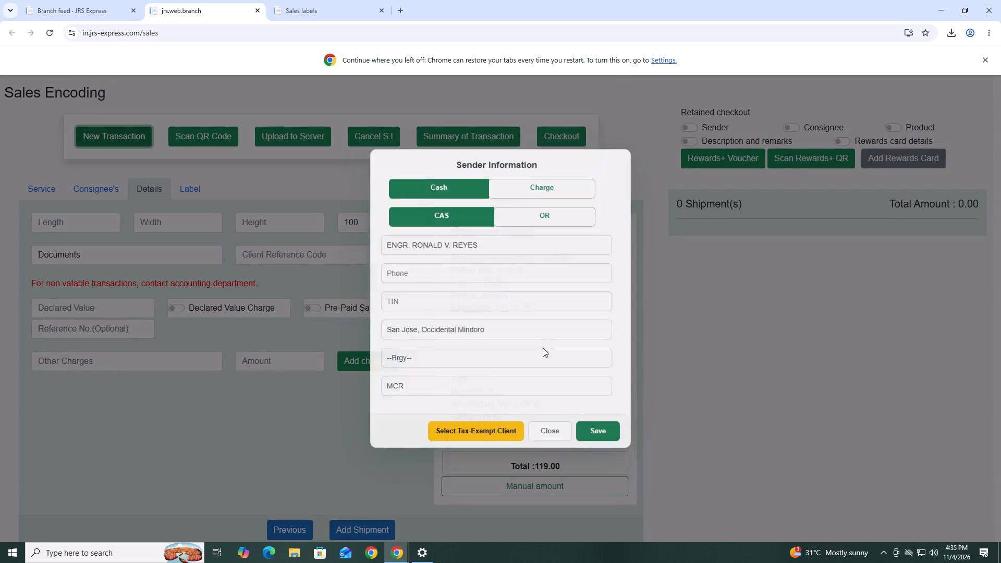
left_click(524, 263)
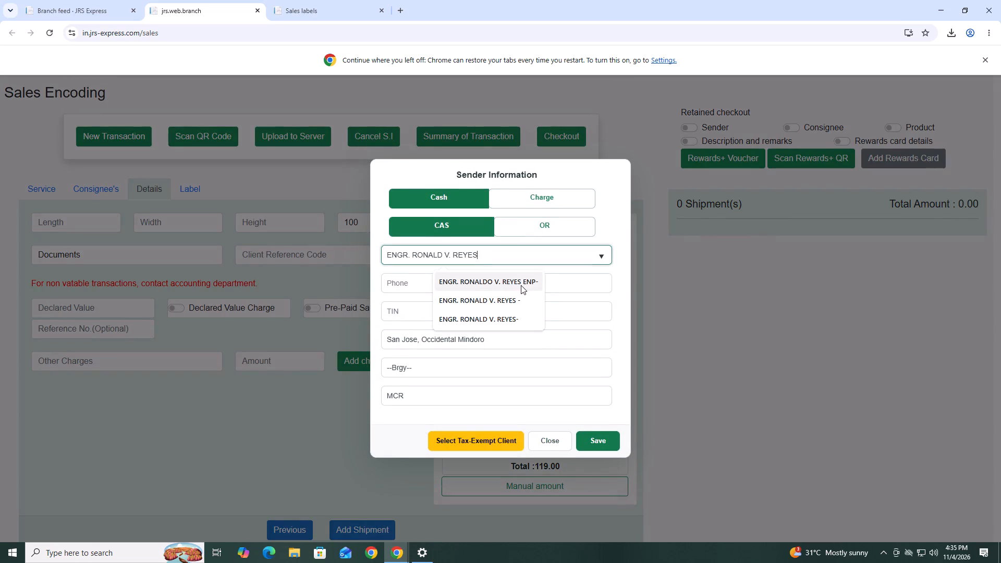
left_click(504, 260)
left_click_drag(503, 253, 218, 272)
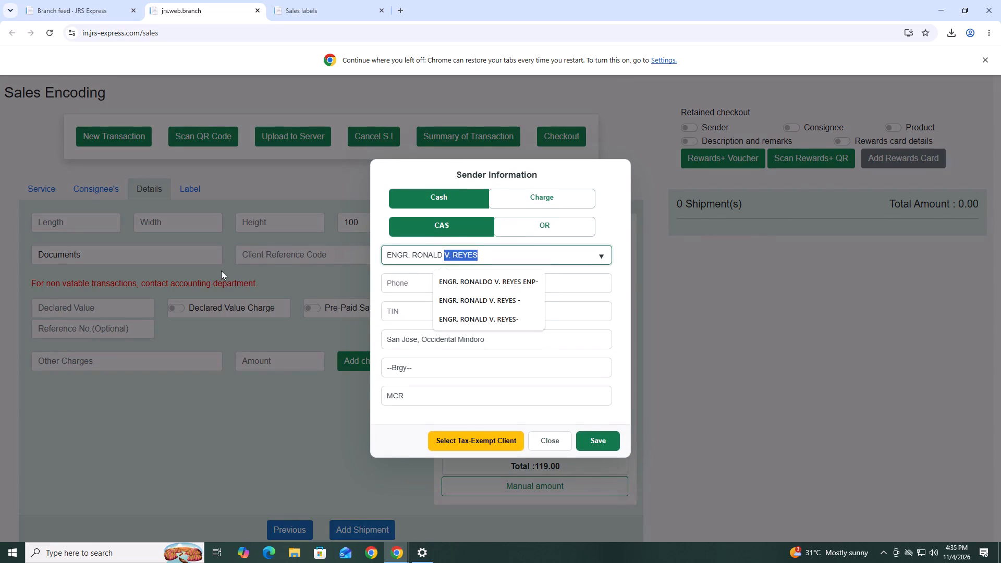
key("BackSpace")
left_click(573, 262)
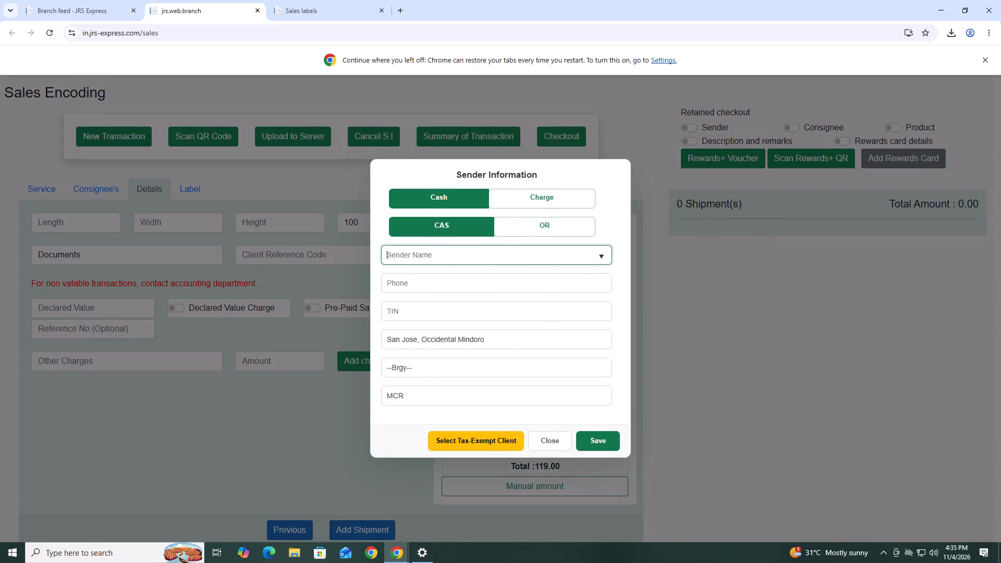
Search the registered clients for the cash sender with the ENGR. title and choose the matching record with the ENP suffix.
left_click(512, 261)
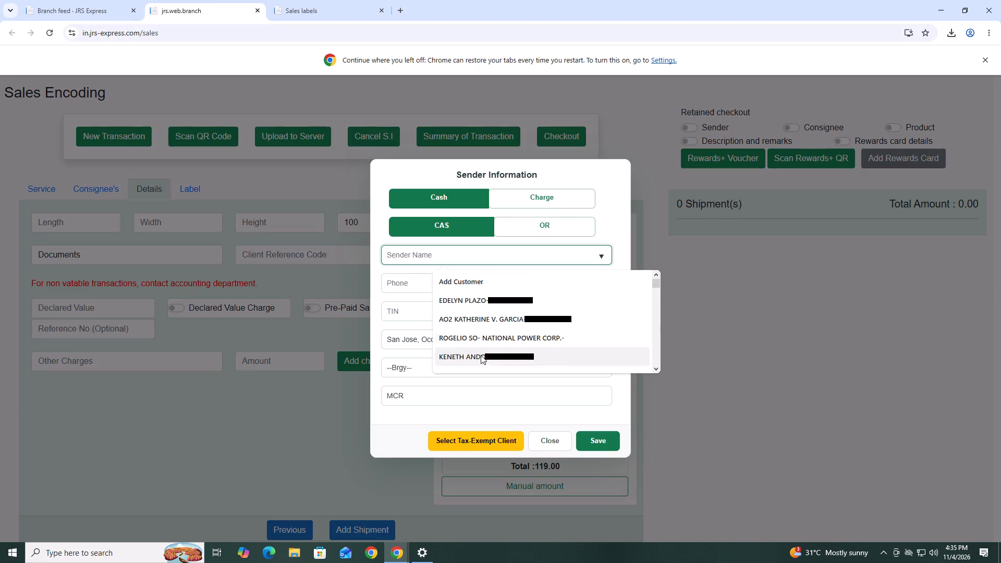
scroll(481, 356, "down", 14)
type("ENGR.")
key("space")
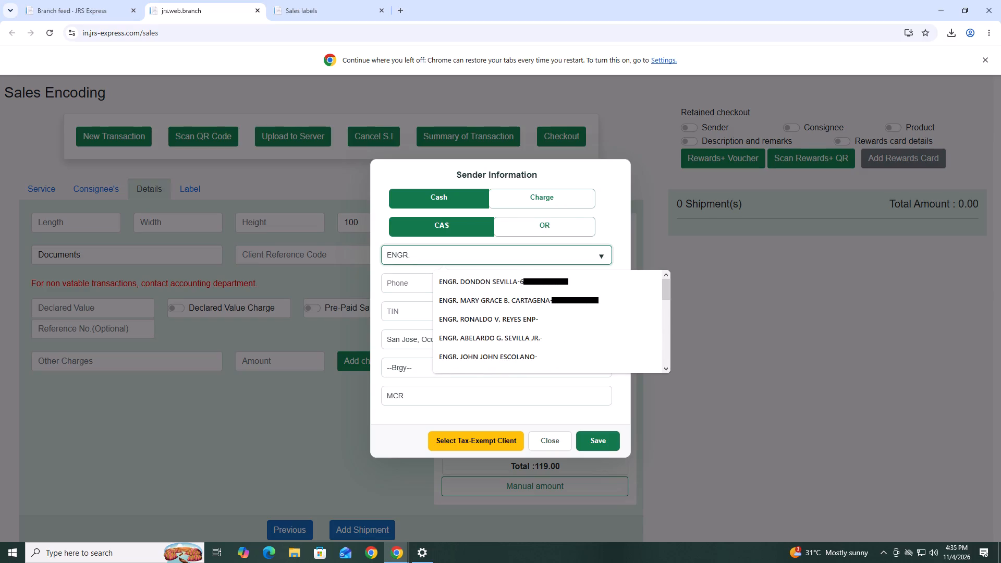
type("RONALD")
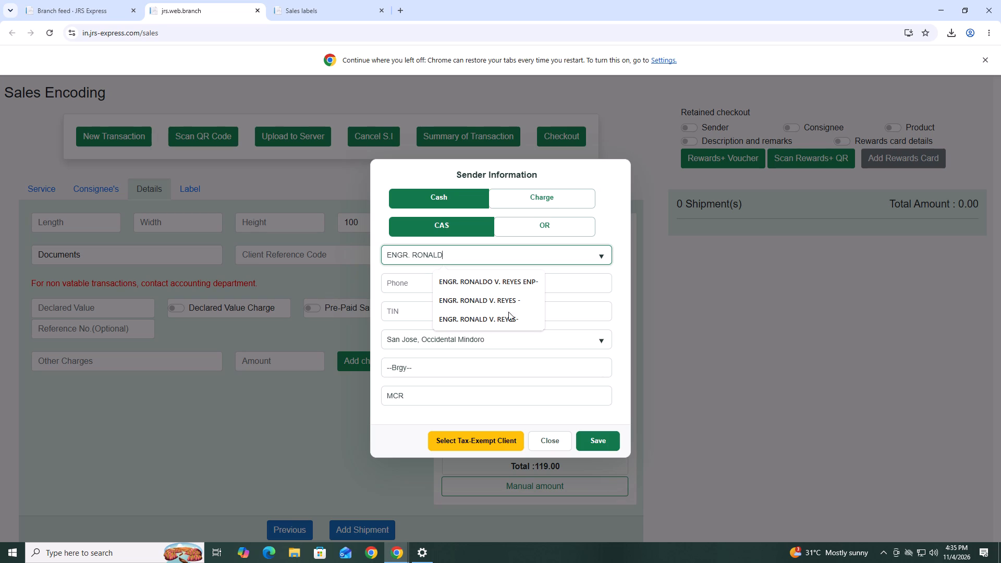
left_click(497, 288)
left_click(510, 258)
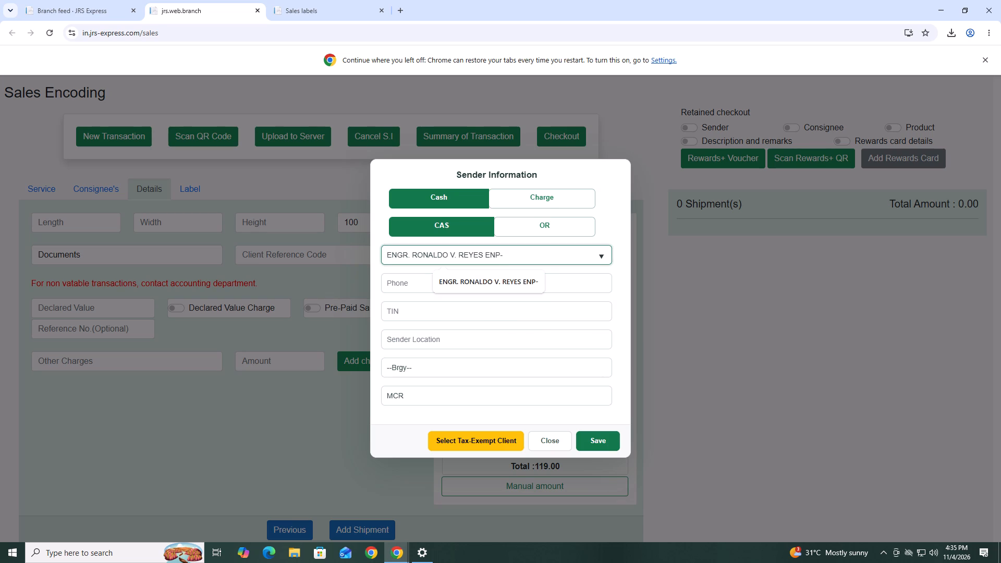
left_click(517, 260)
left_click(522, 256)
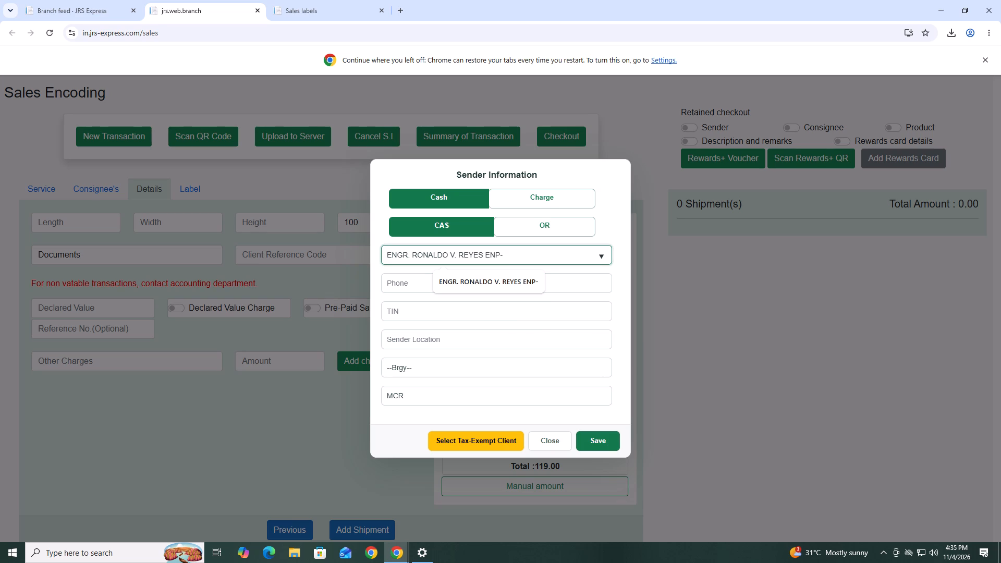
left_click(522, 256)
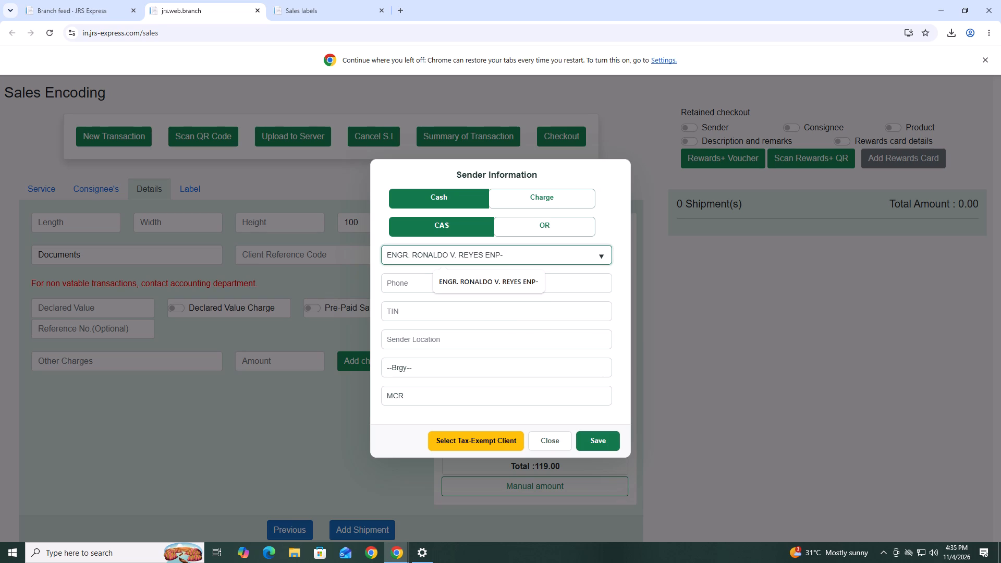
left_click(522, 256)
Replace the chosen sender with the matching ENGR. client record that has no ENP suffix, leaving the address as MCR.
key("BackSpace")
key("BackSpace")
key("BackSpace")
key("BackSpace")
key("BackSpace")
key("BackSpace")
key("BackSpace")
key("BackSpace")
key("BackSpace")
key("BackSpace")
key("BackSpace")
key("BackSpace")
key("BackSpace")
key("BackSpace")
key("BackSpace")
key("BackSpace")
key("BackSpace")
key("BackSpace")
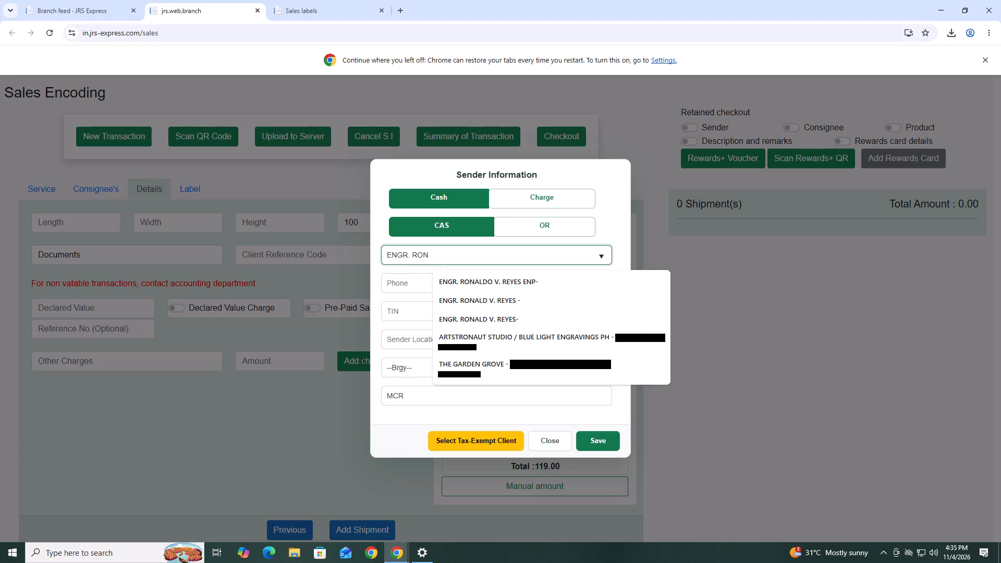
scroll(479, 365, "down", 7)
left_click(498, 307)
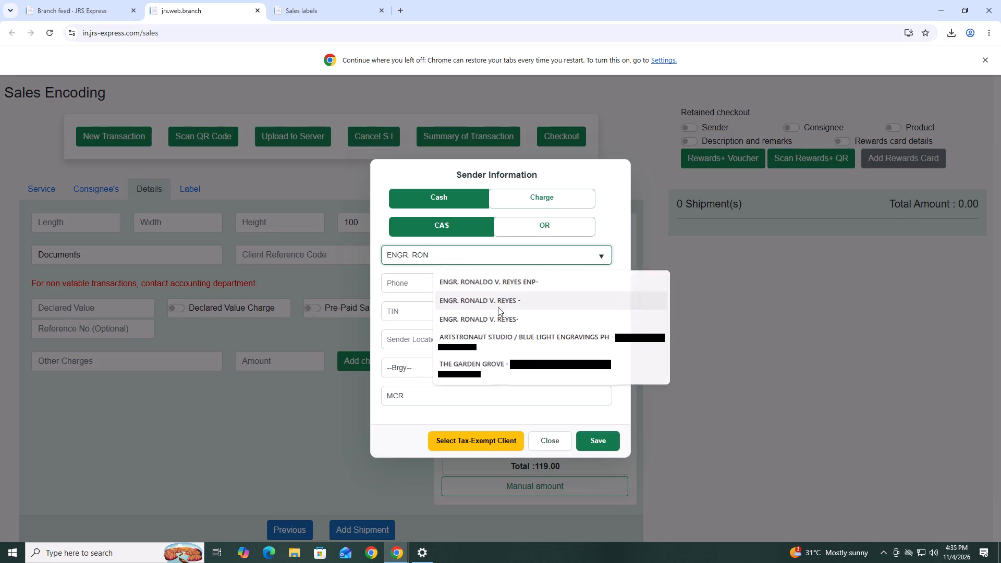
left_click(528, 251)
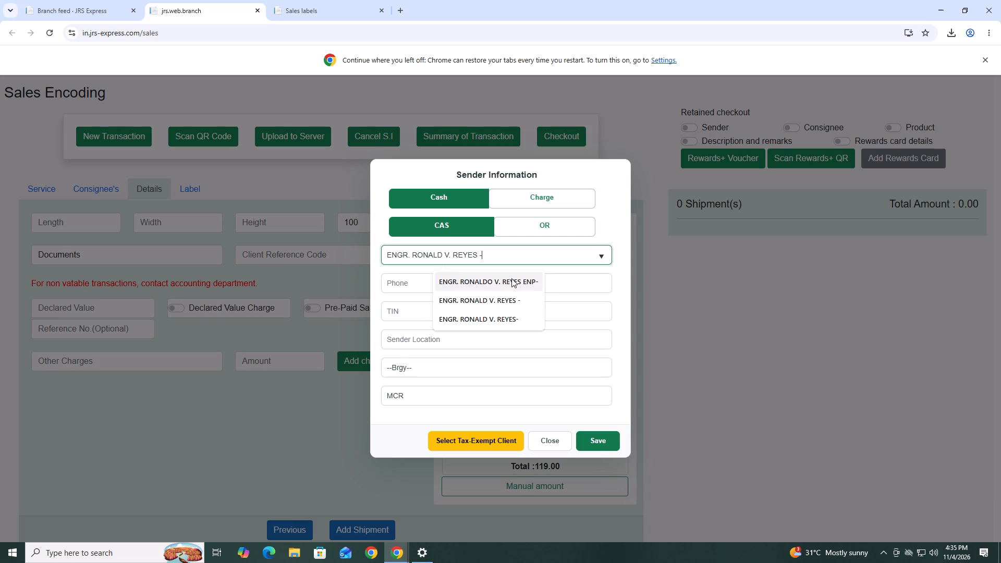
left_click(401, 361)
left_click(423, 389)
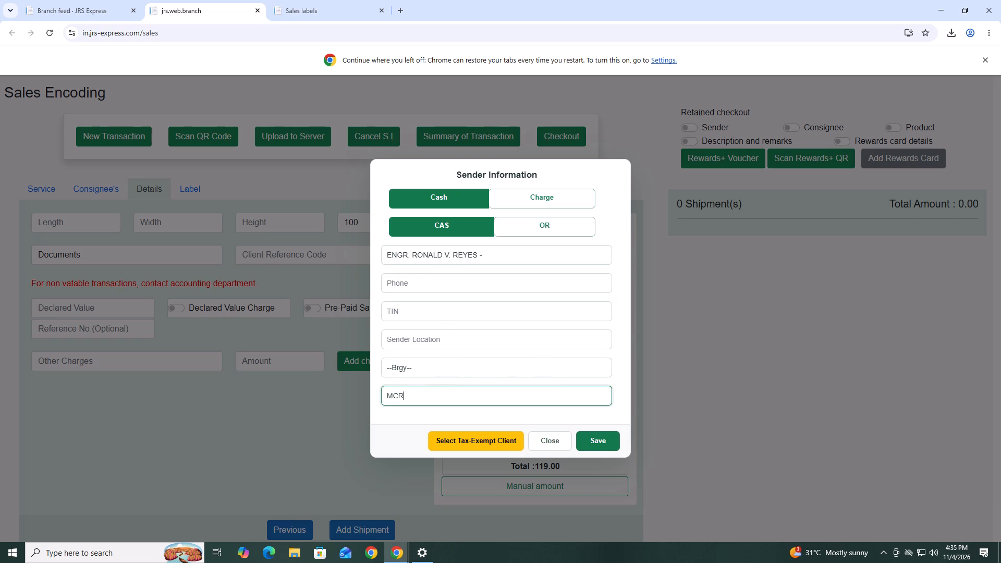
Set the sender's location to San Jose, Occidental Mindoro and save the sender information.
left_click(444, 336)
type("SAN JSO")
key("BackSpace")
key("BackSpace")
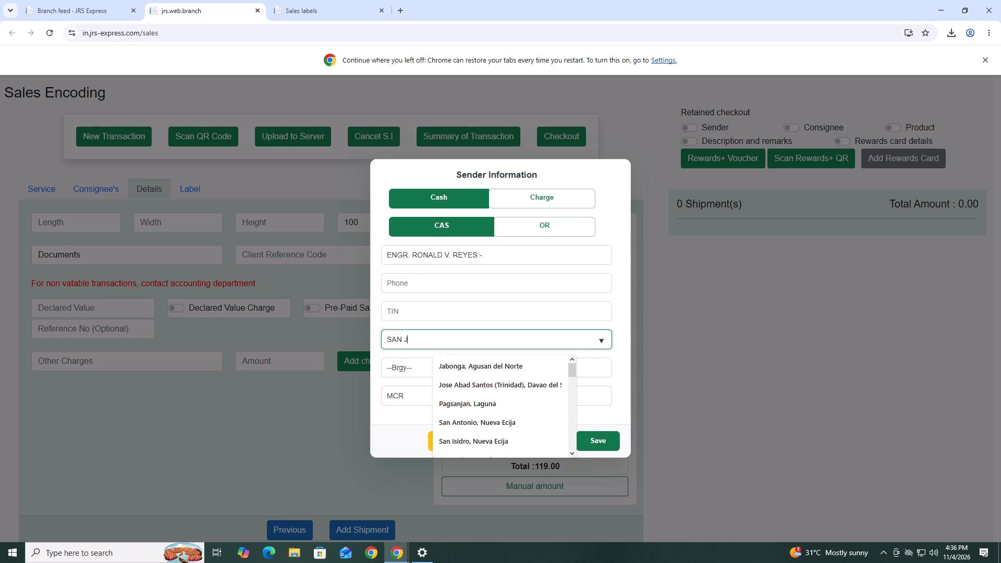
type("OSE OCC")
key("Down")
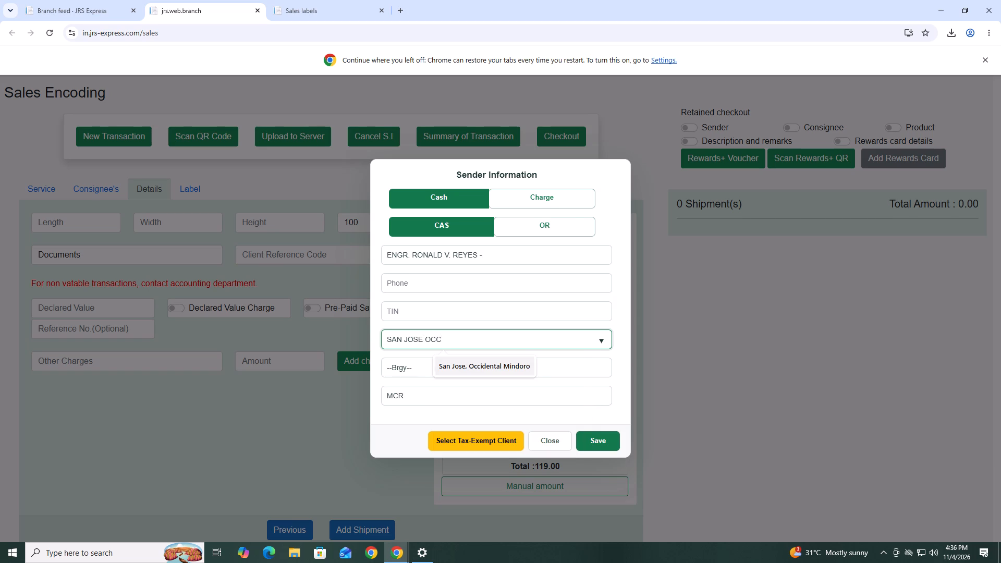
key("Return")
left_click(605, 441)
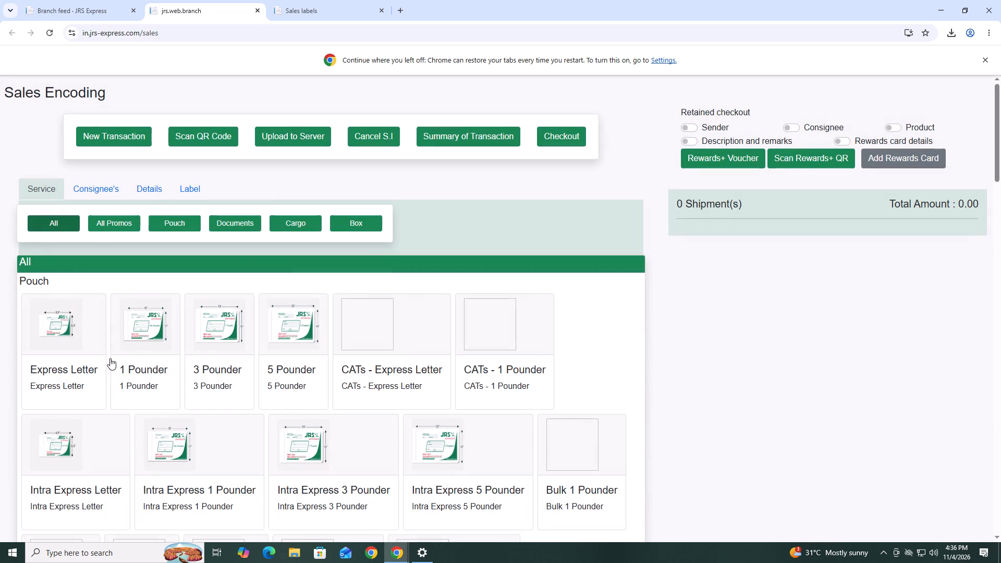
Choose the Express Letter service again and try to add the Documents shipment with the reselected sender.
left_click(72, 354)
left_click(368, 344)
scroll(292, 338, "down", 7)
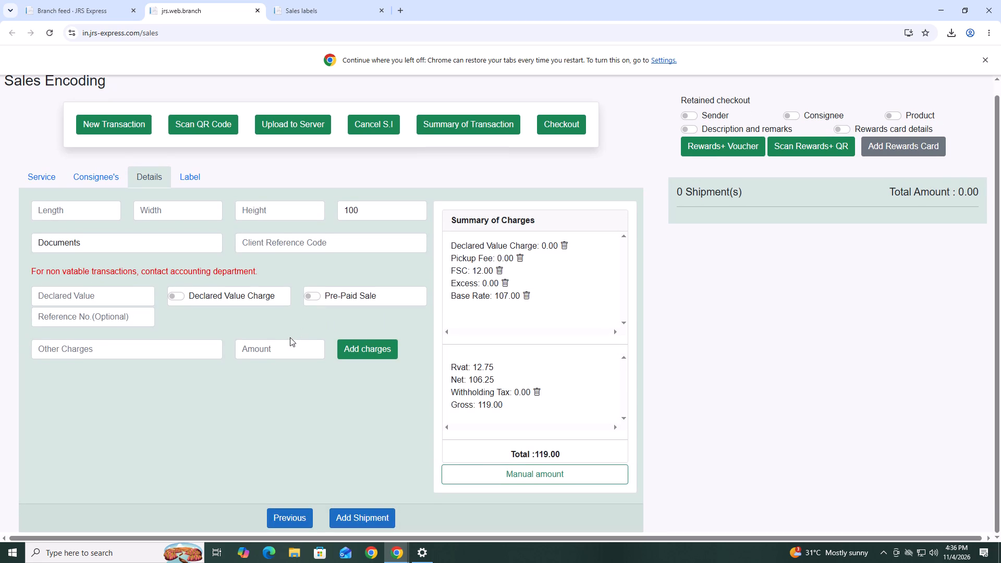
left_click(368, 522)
Reopen the sender information and list the client records matching the sender's name.
left_click(135, 128)
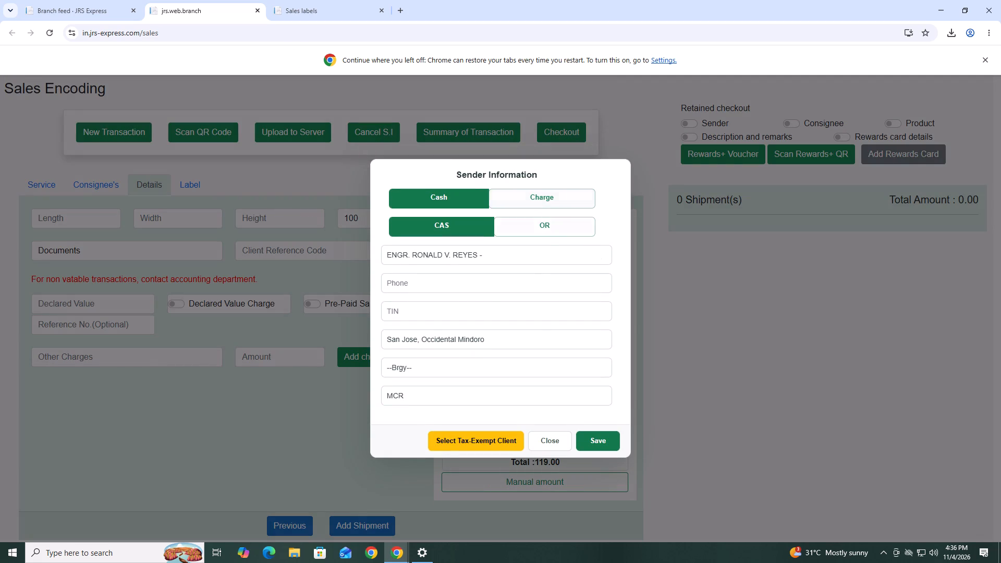
left_click(527, 256)
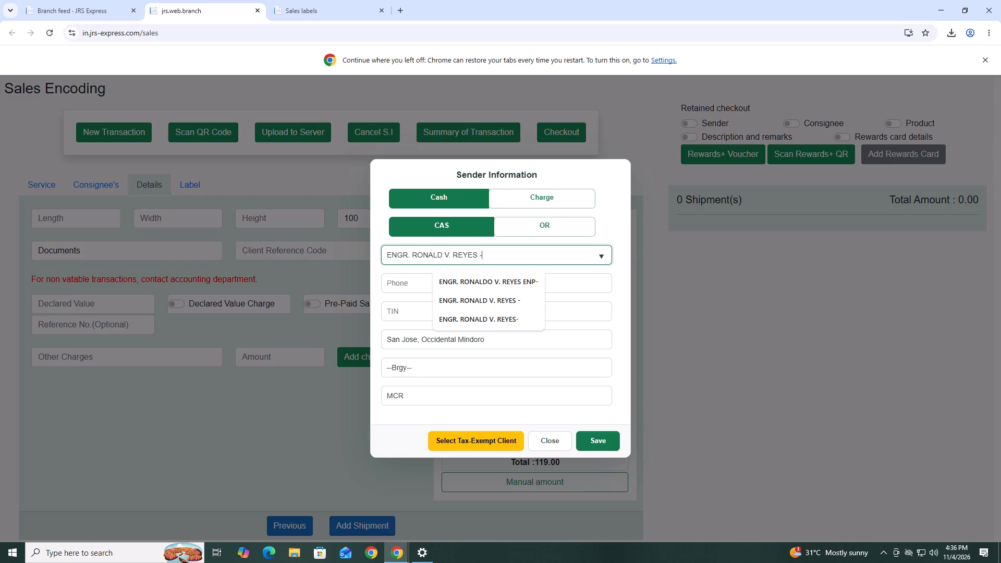
Open the newer Sales page from the branch feed in a separate browser tab.
left_click(333, 6)
left_click(92, 0)
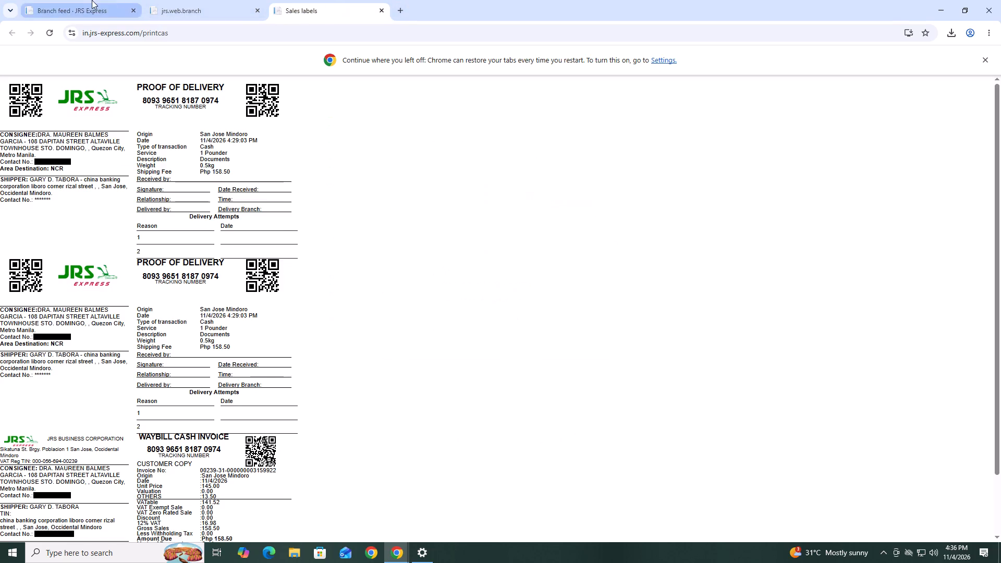
left_click(75, 275)
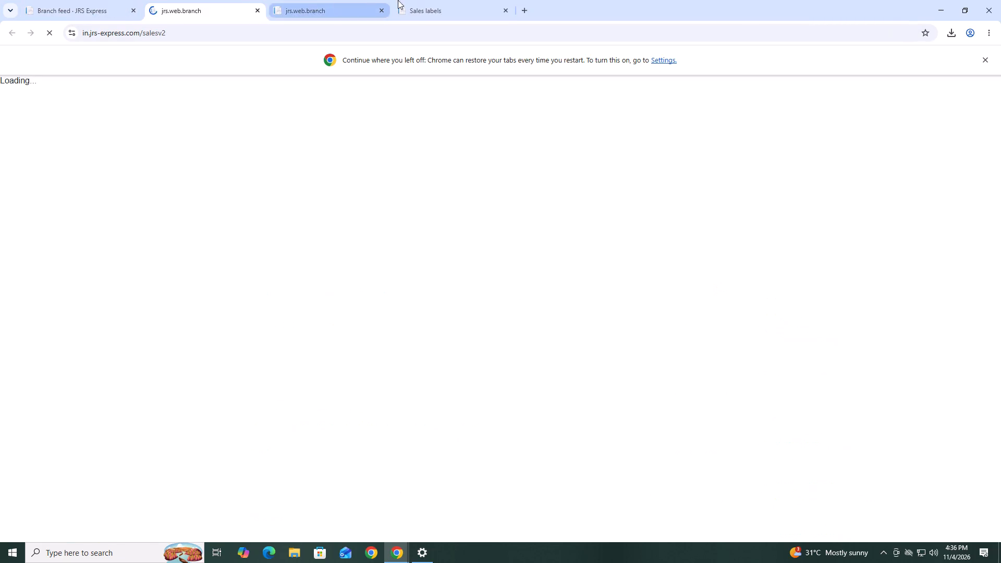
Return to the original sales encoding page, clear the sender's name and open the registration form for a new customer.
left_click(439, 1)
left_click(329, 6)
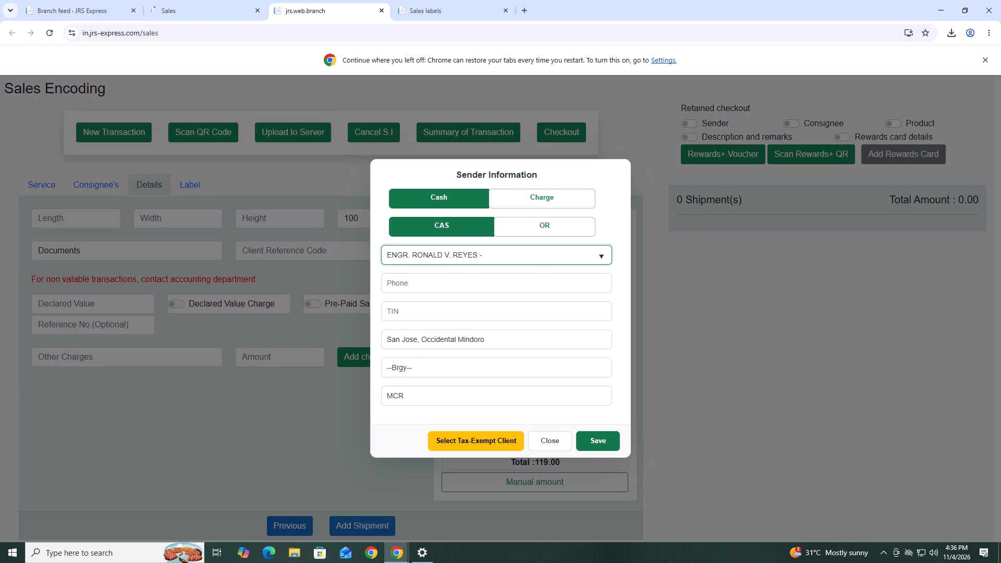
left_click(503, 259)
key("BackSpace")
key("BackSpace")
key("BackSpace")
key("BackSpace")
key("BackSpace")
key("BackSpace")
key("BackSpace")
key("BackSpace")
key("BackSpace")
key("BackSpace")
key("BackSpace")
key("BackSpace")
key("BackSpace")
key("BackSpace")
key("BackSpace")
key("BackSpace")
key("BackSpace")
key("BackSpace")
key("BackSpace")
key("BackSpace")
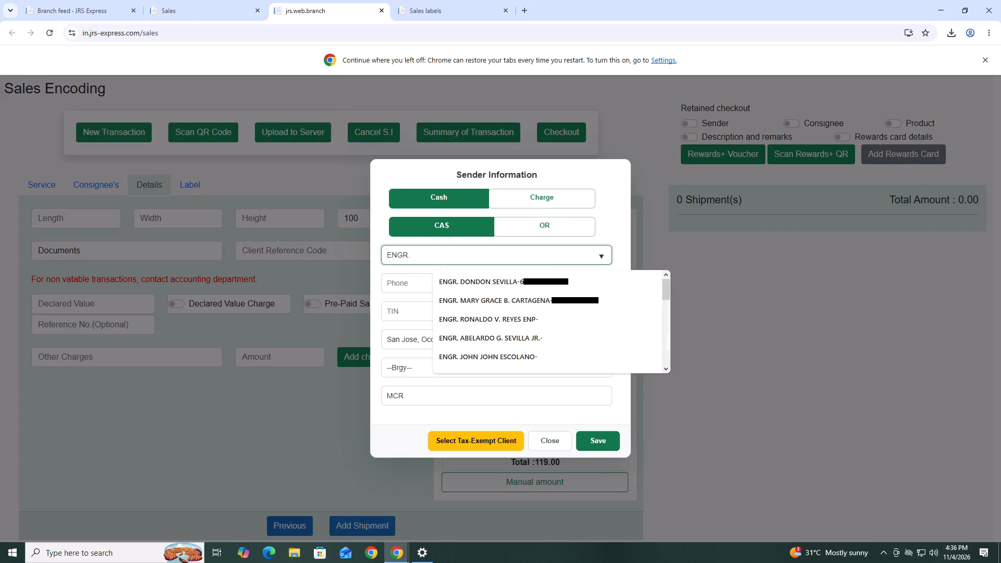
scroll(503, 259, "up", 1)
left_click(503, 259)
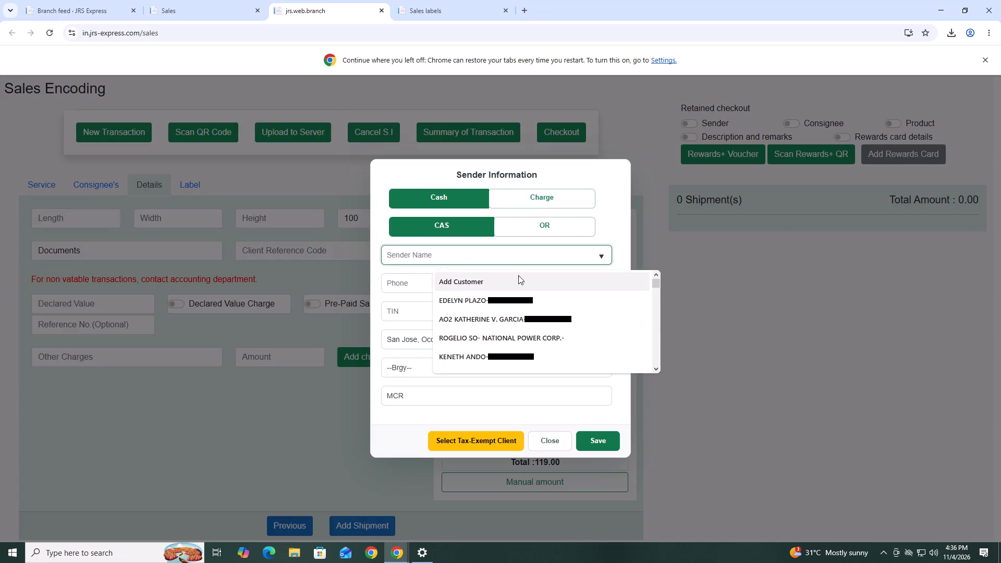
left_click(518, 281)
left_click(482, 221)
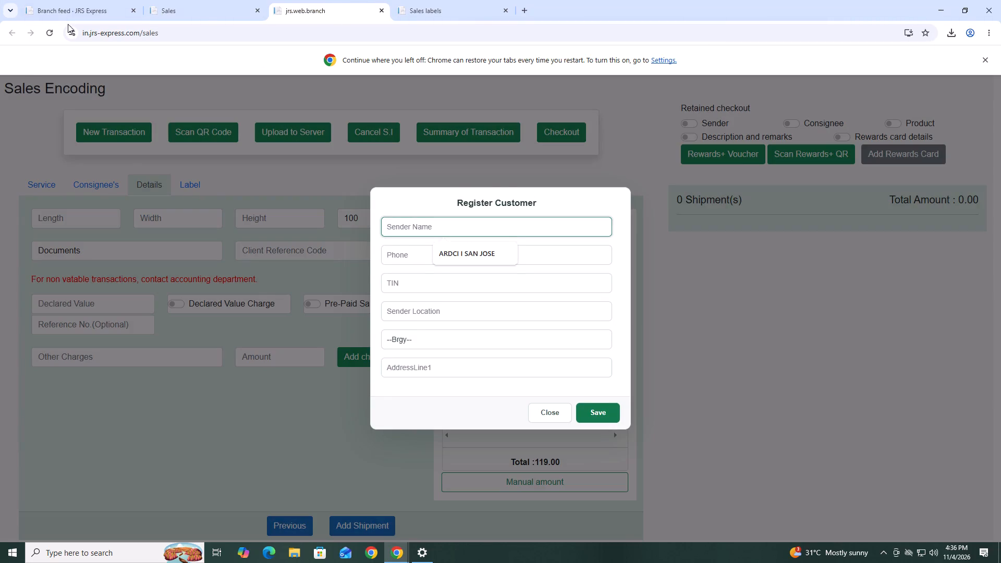
On the newer Sales page, find the ENGR. sender, choose the record addressed MUNICIPAL CIVIL REGISTRAR and confirm the sender.
left_click(188, 0)
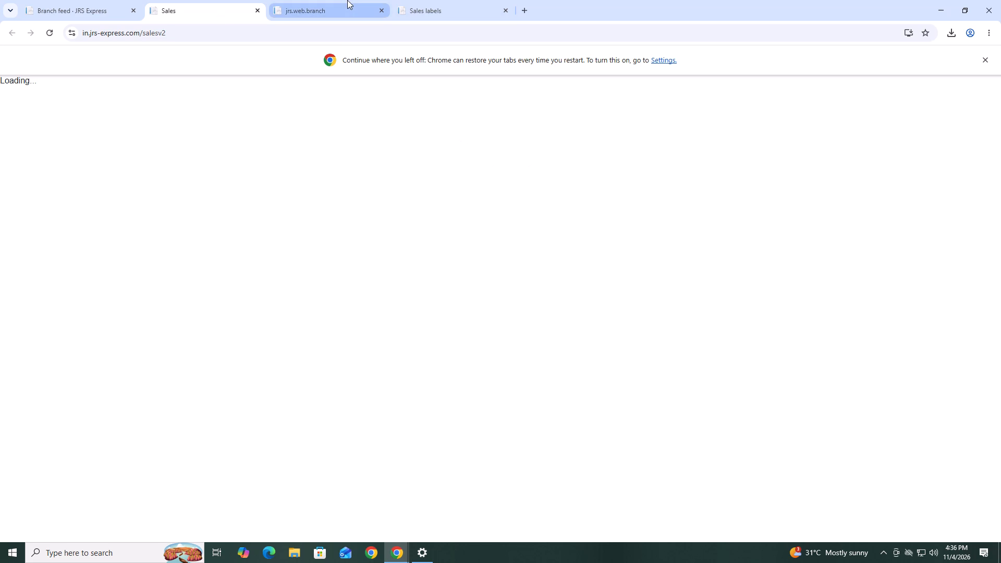
left_click(347, 0)
left_click(188, 0)
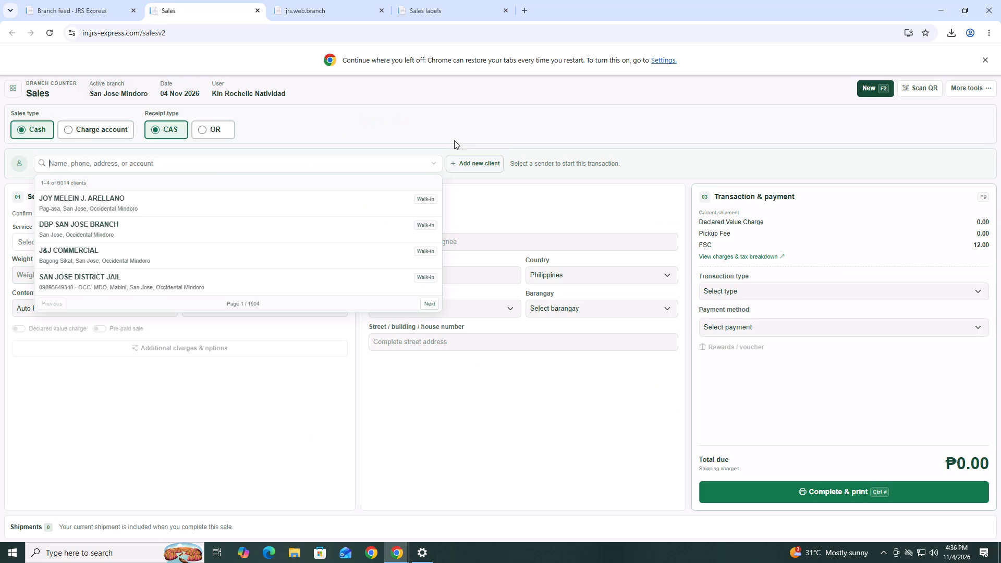
left_click(94, 161)
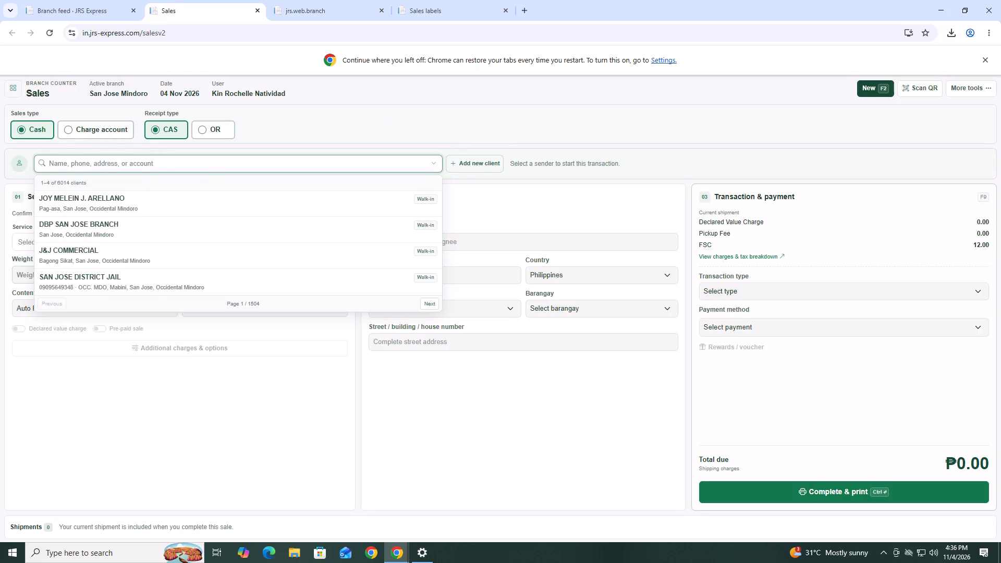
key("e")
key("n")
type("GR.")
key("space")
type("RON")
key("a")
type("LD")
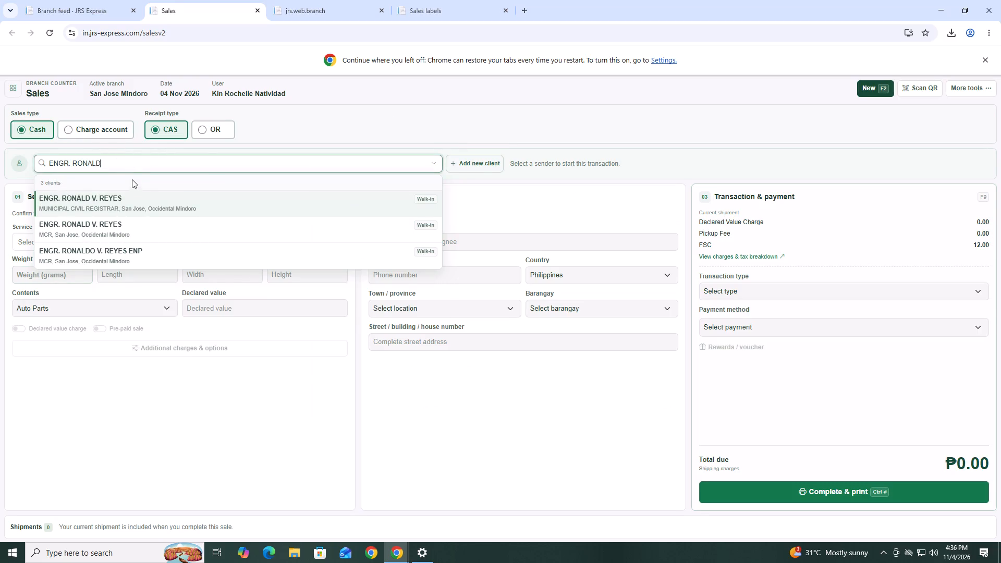
left_click(136, 197)
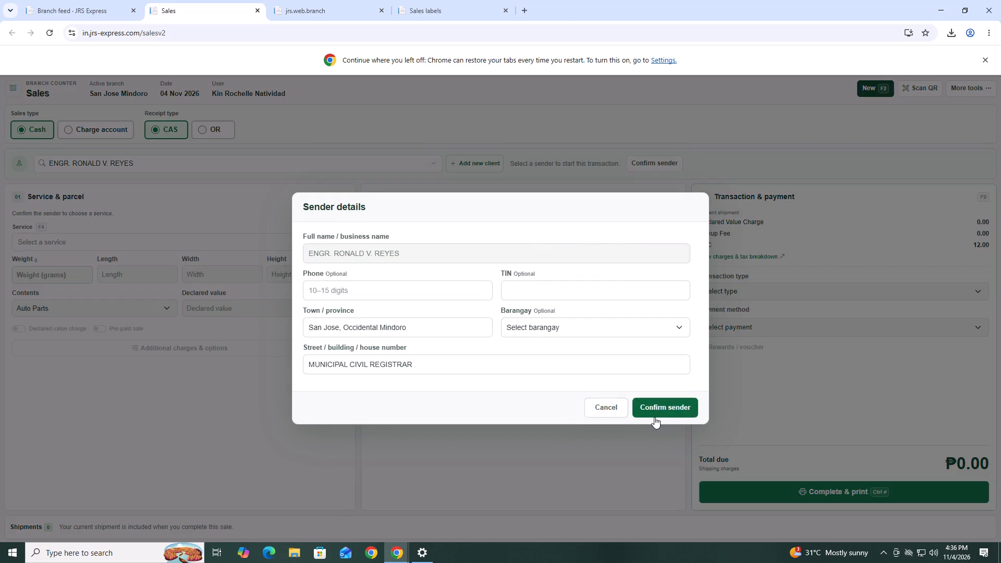
left_click(664, 405)
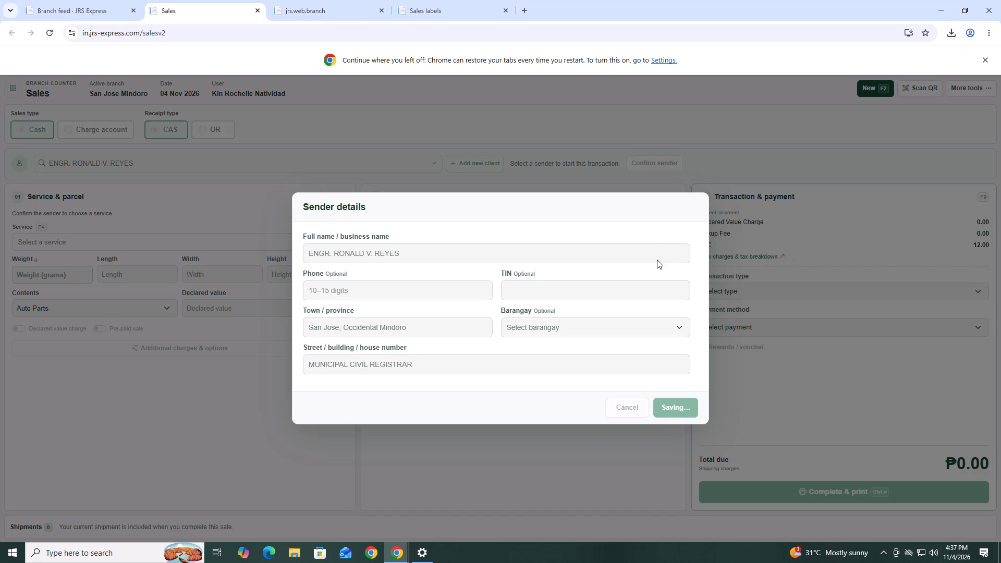
Select the Express Letter service for the parcel and set its contents to Documents.
left_click(165, 247)
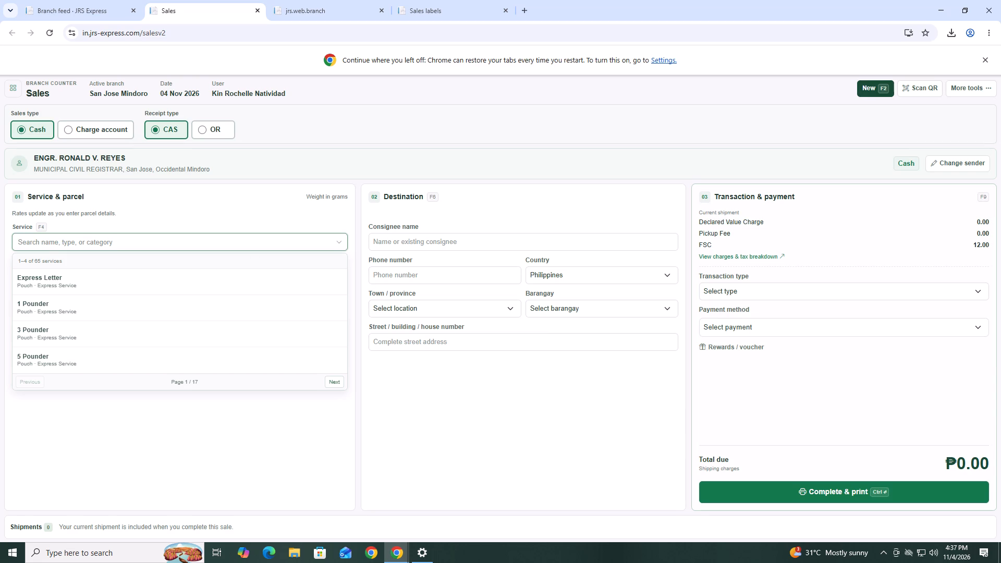
left_click(56, 288)
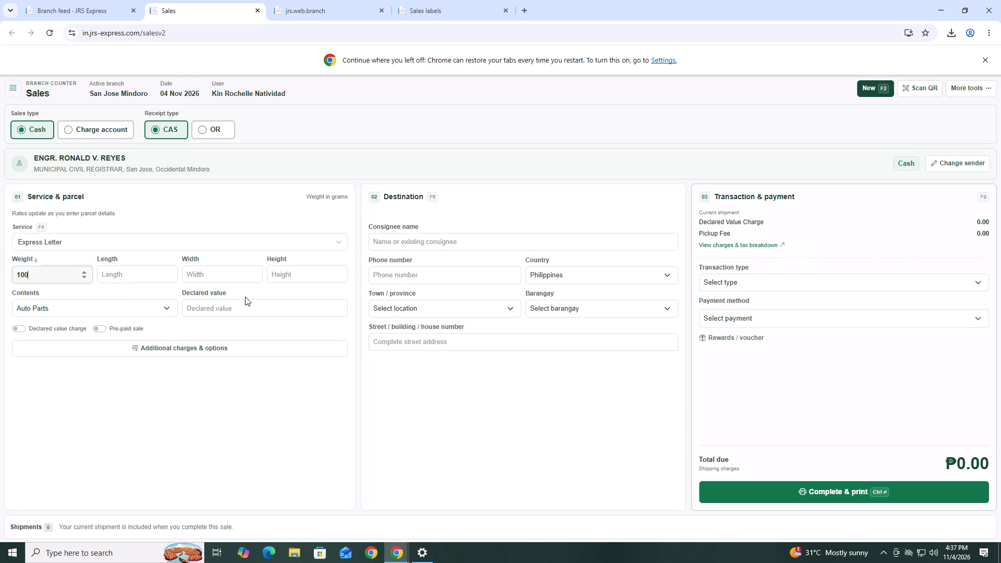
left_click(101, 308)
left_click(88, 371)
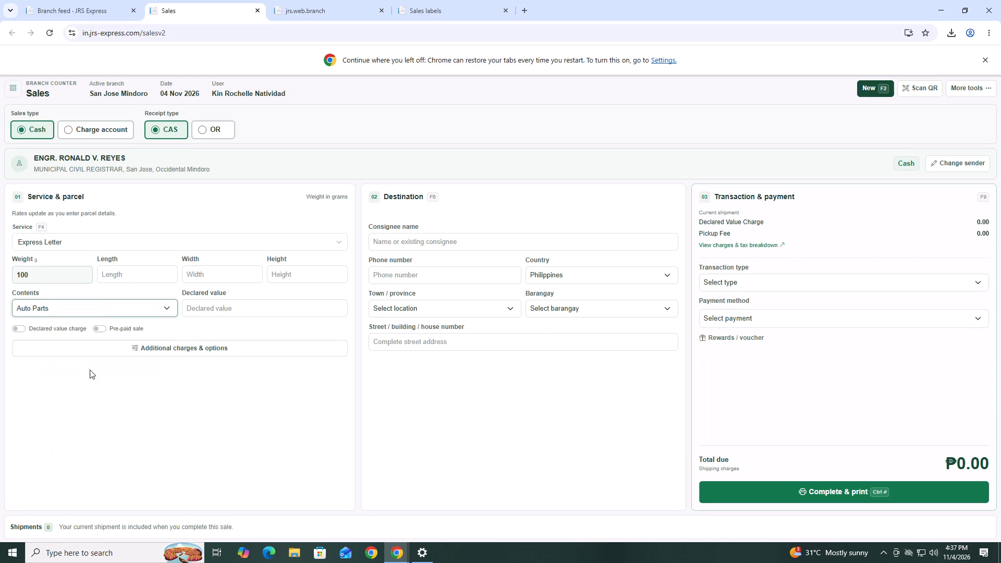
Enter the DIR. consignee's name with destination Calapan City, Oriental Mindoro, barangay Camilmil, and street address PSA MIMAROPA IV-B EMERALD BLDG.
left_click(436, 249)
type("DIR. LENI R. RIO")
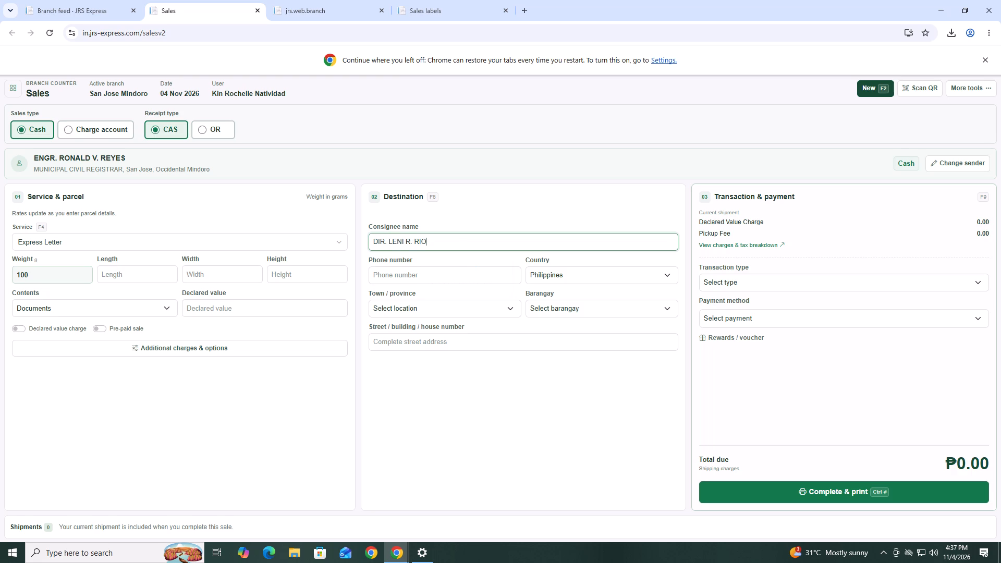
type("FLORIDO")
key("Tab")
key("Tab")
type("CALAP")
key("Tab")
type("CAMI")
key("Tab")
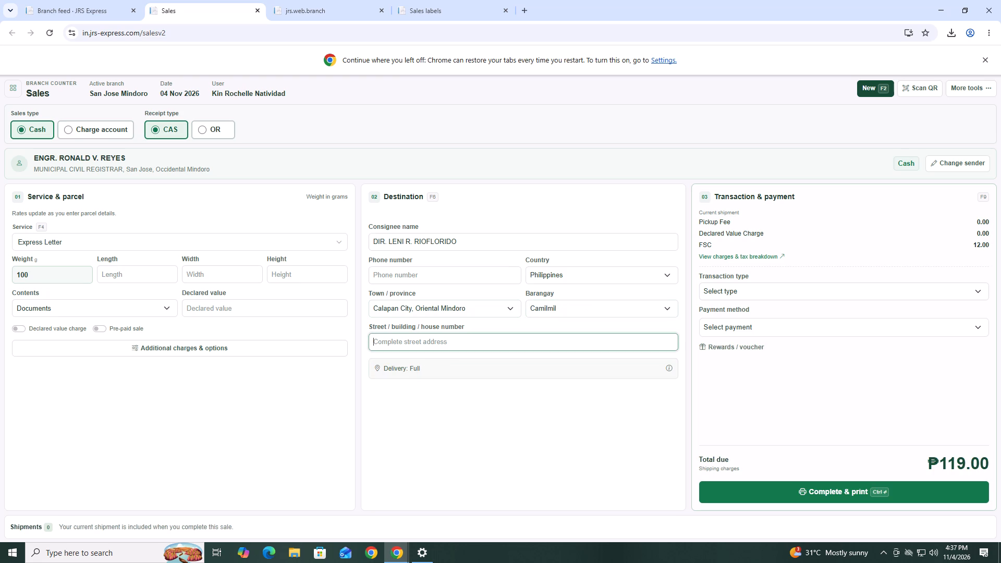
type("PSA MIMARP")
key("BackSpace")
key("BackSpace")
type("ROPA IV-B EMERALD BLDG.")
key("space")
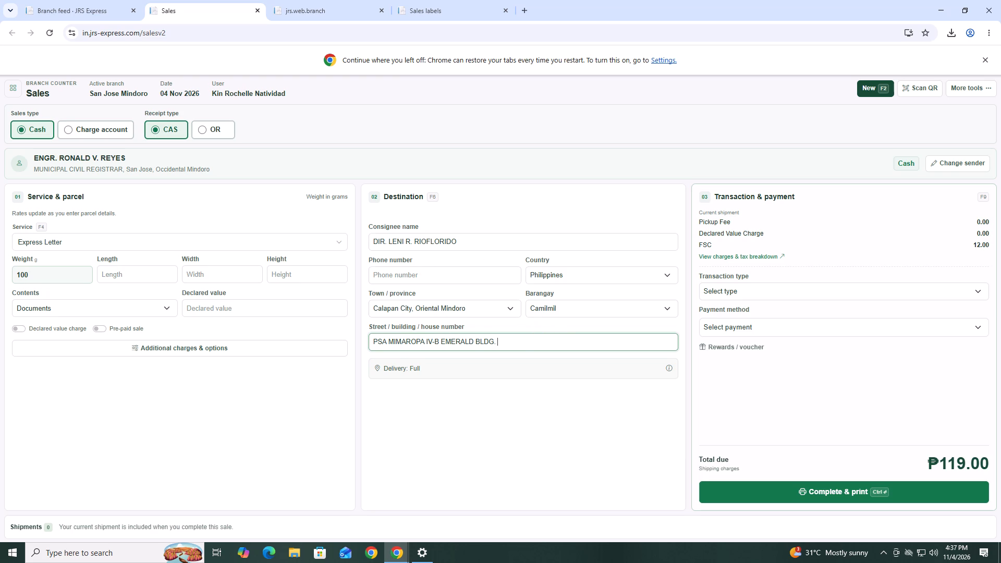
Set the sale's transaction type to Walk in and its payment method to Cash.
scroll(552, 361, "down", 7)
scroll(182, 368, "down", 5)
scroll(837, 313, "down", 5)
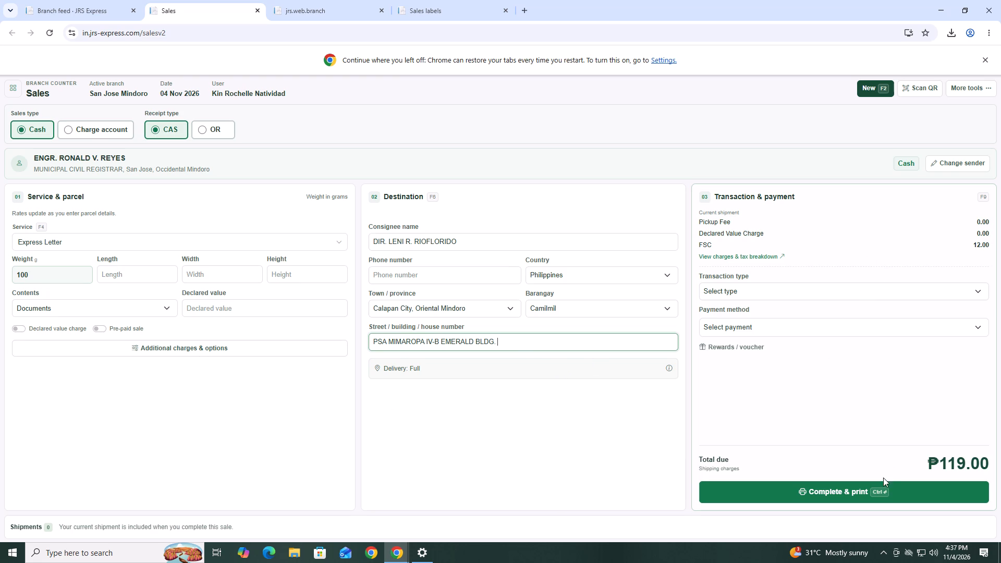
left_click(882, 488)
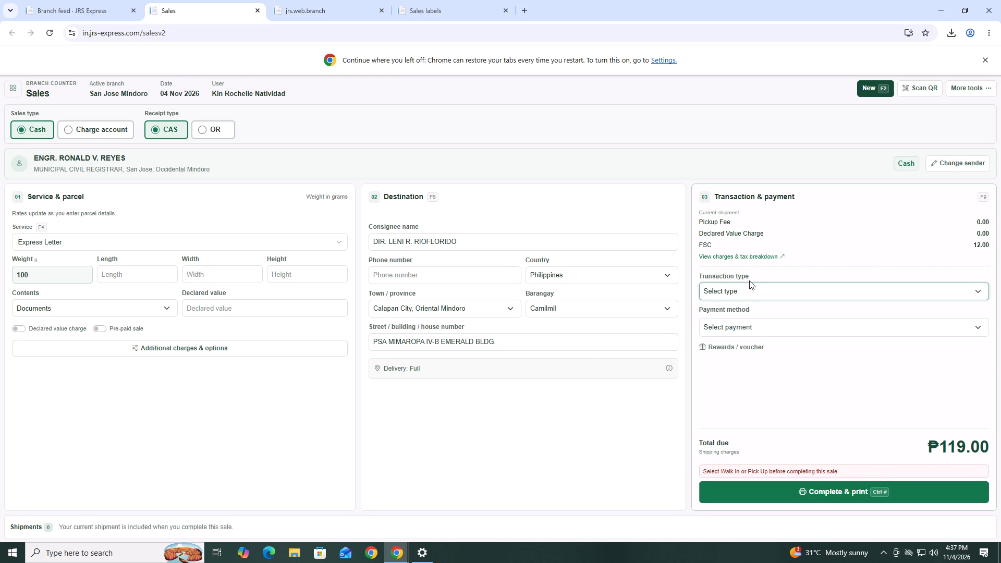
left_click(751, 288)
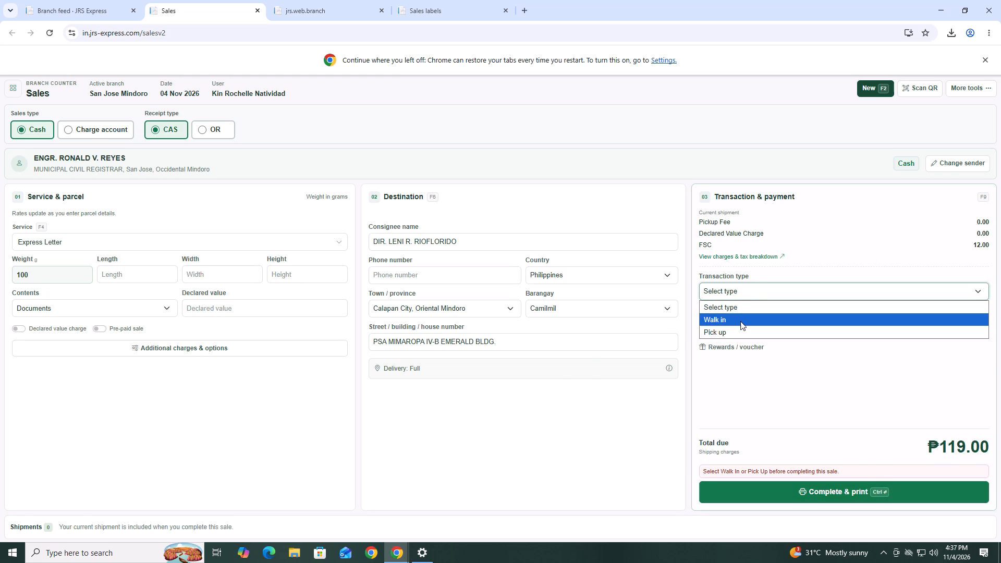
left_click(740, 321)
left_click(740, 321)
left_click(738, 358)
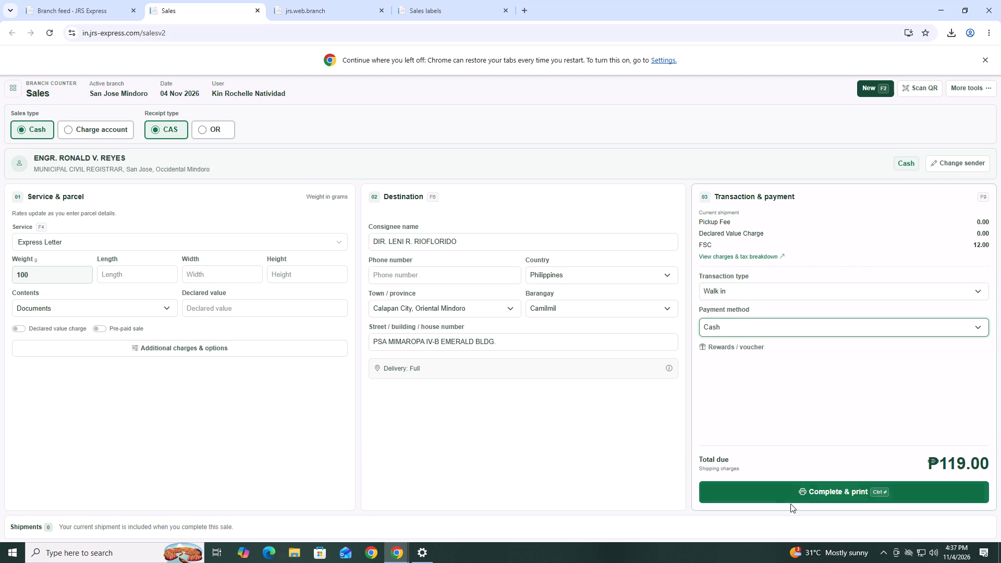
Complete the sale and print all its shipping labels on the Xprinter XP-410B.
left_click(793, 491)
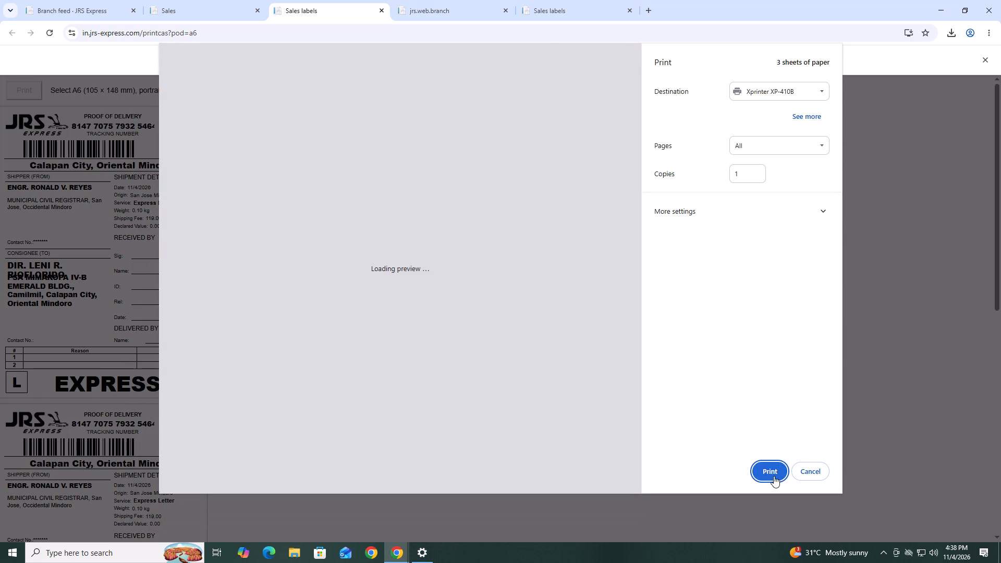
left_click(774, 476)
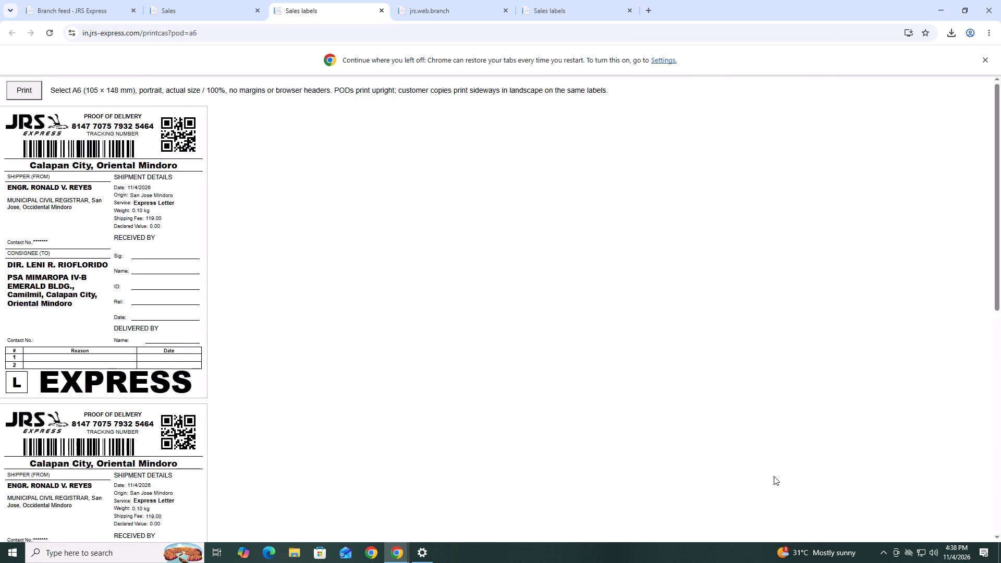
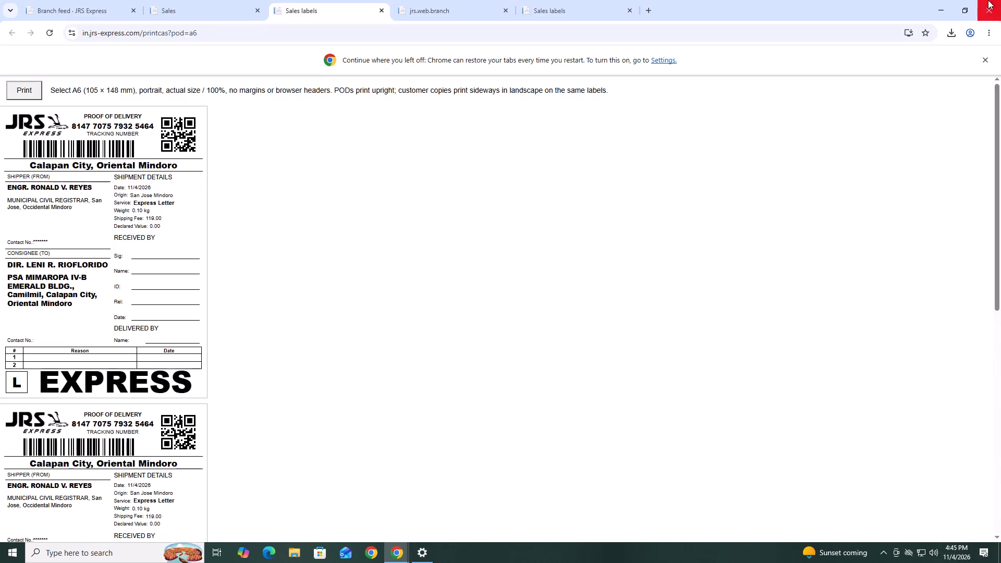
Return to the Sales form, search the clients for the next walk-in sender's name, and start a new client record under that name.
left_click(204, 4)
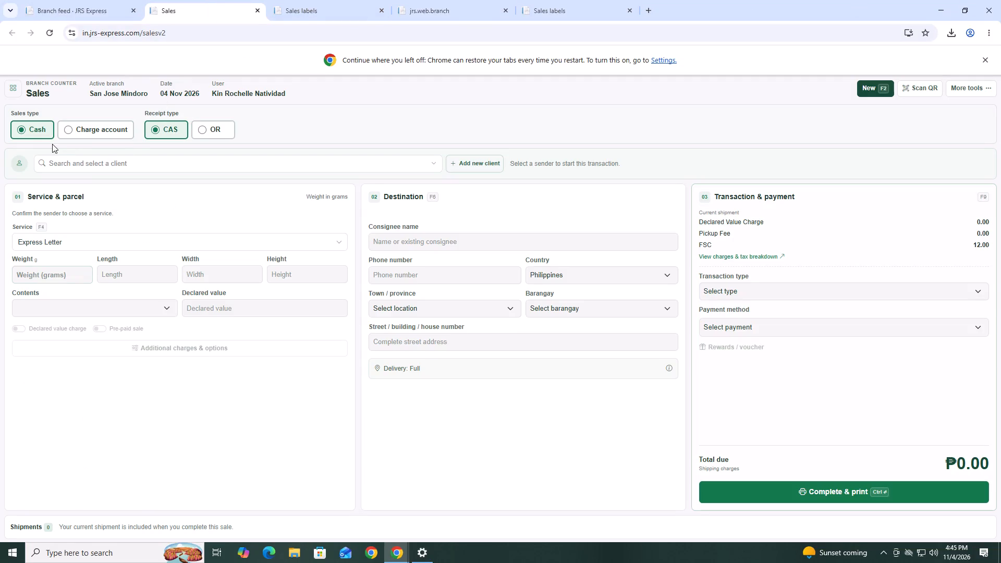
left_click(57, 161)
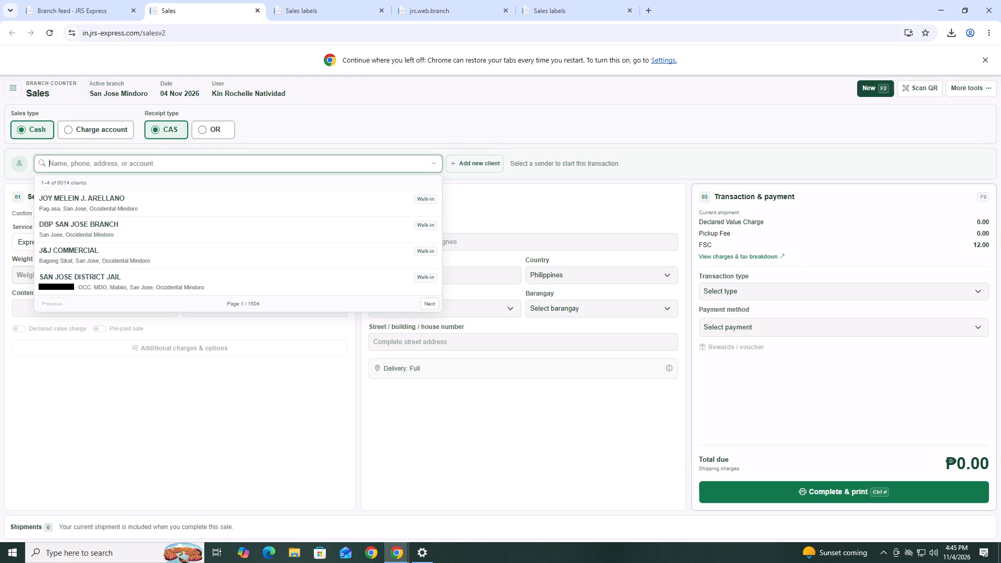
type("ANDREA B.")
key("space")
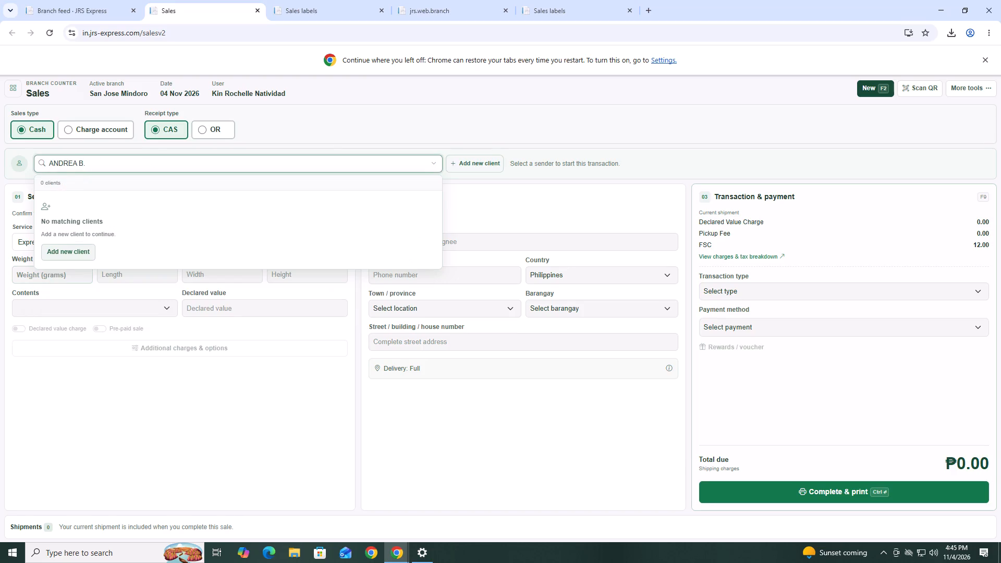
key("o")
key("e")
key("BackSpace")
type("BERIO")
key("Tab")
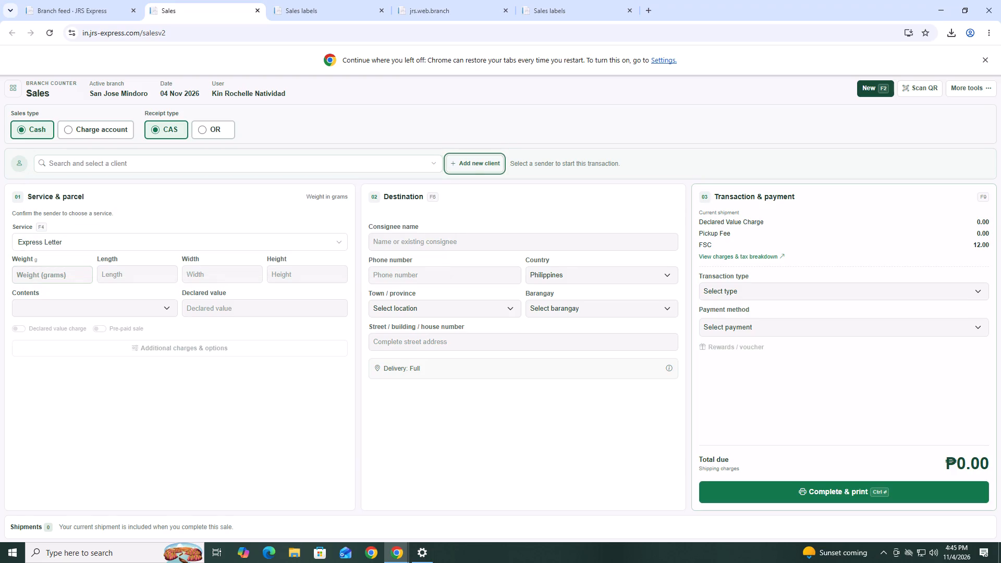
left_click(469, 162)
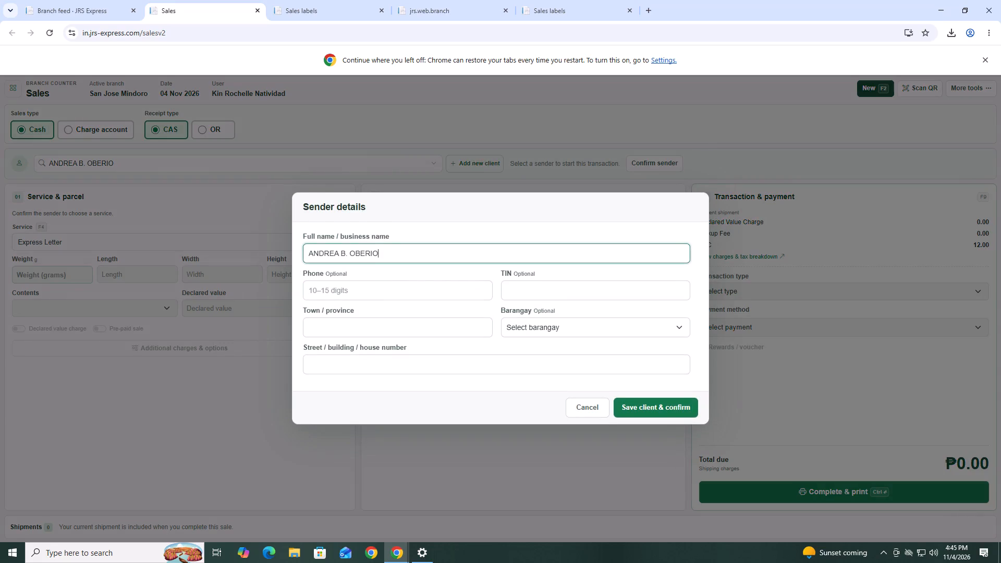
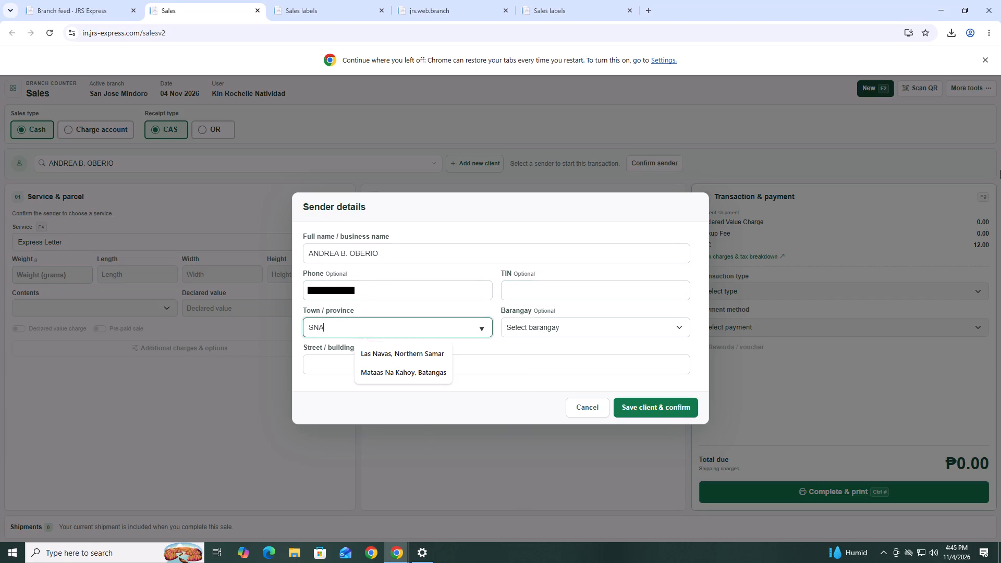
Set the new sender's town to San Jose, Occidental Mindoro, and the street line to LBP SAN JOSE (M) BRANCH.
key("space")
key("BackSpace")
key("BackSpace")
key("BackSpace")
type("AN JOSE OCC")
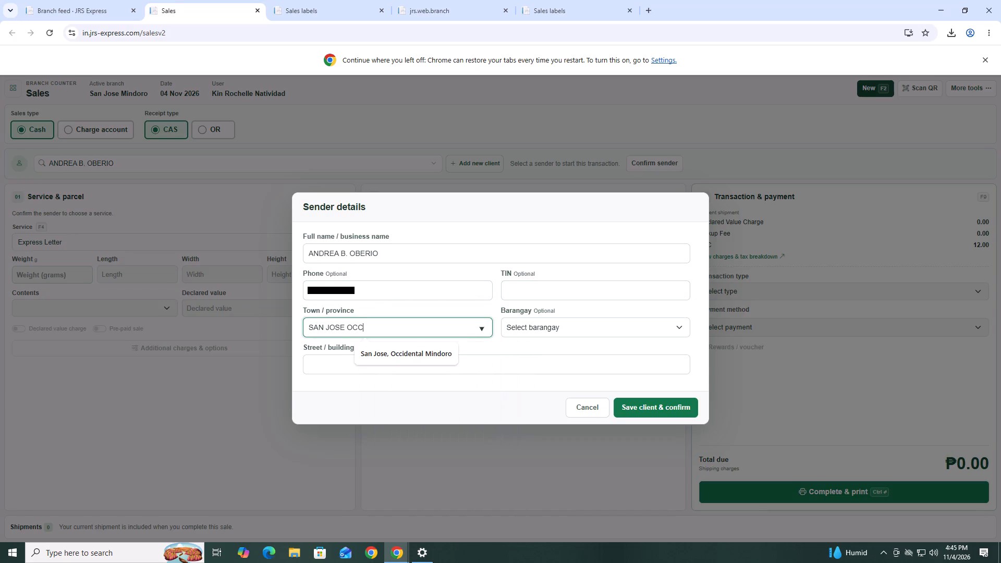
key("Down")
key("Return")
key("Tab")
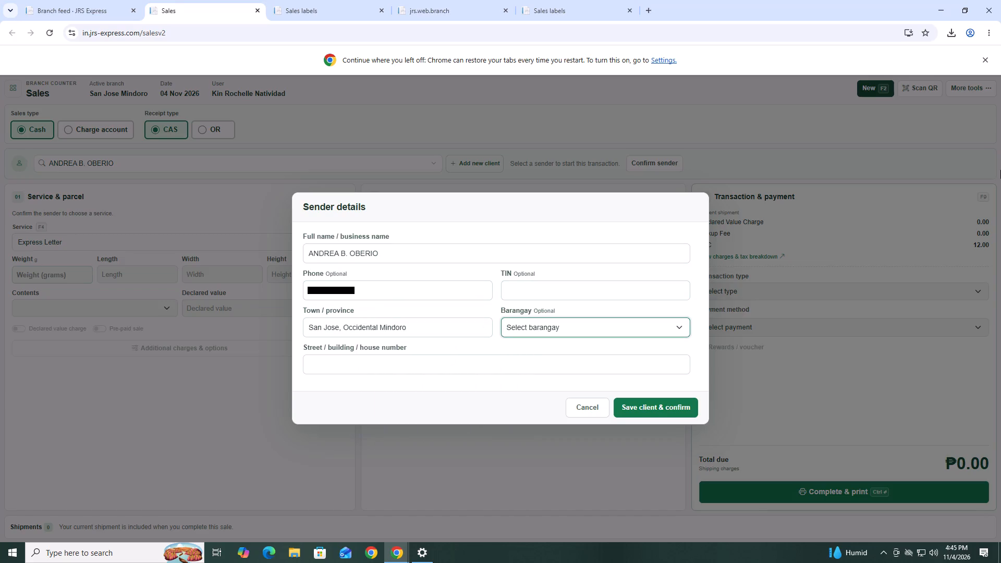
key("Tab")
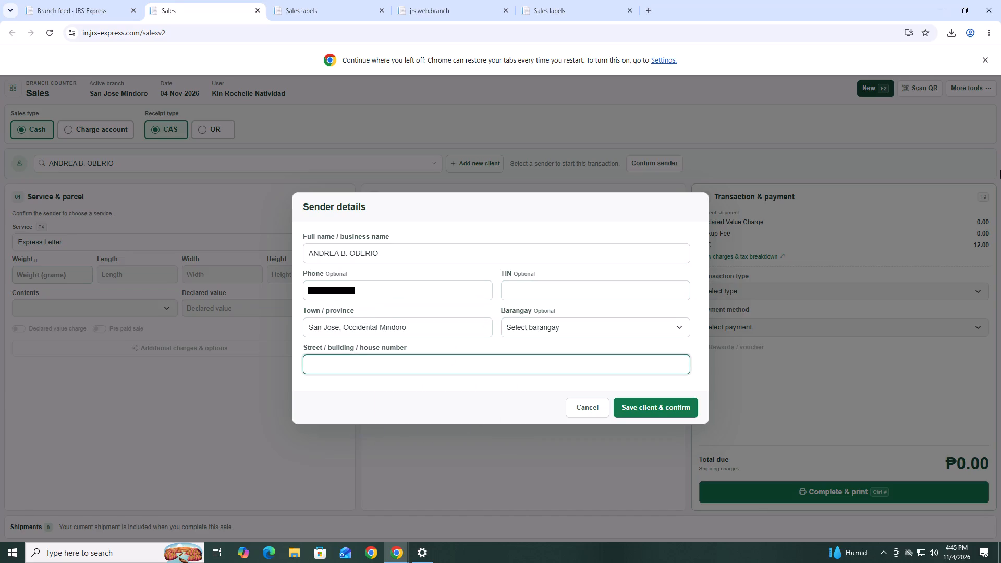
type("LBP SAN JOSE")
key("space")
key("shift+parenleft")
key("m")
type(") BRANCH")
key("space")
Set the sender's barangay to Barangay 6 (Poblacion) and save and confirm the client, also storing the address in the browser.
left_click(537, 331)
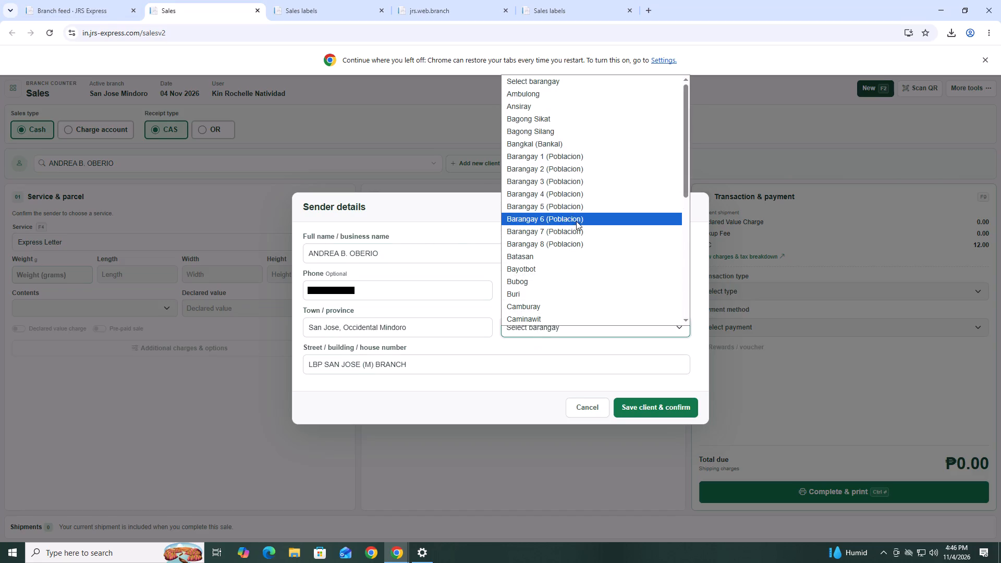
left_click(576, 221)
left_click(662, 413)
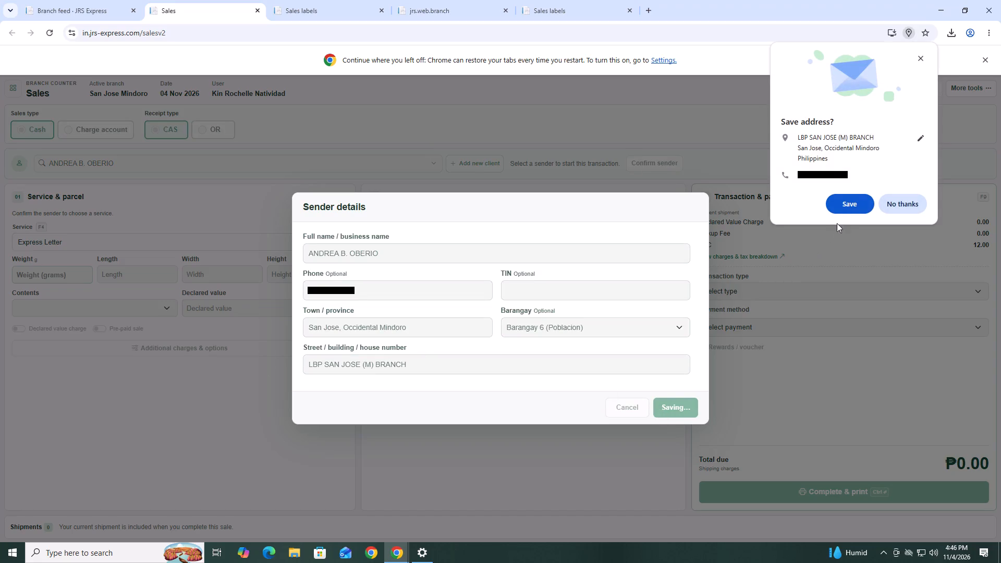
left_click(840, 211)
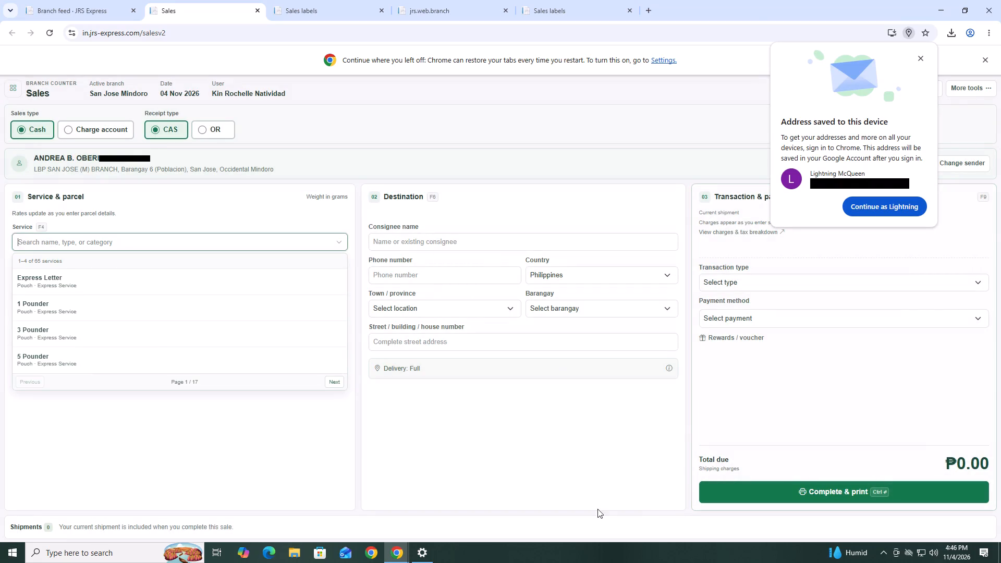
Set the shipment's service to 1 Pounder and its contents to Documents.
left_click(69, 297)
left_click(112, 310)
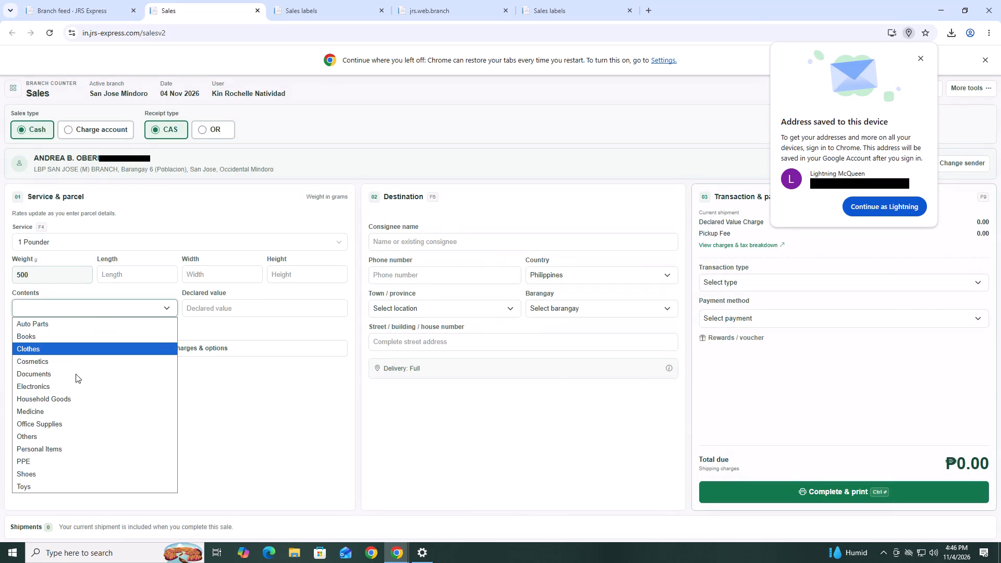
left_click(76, 374)
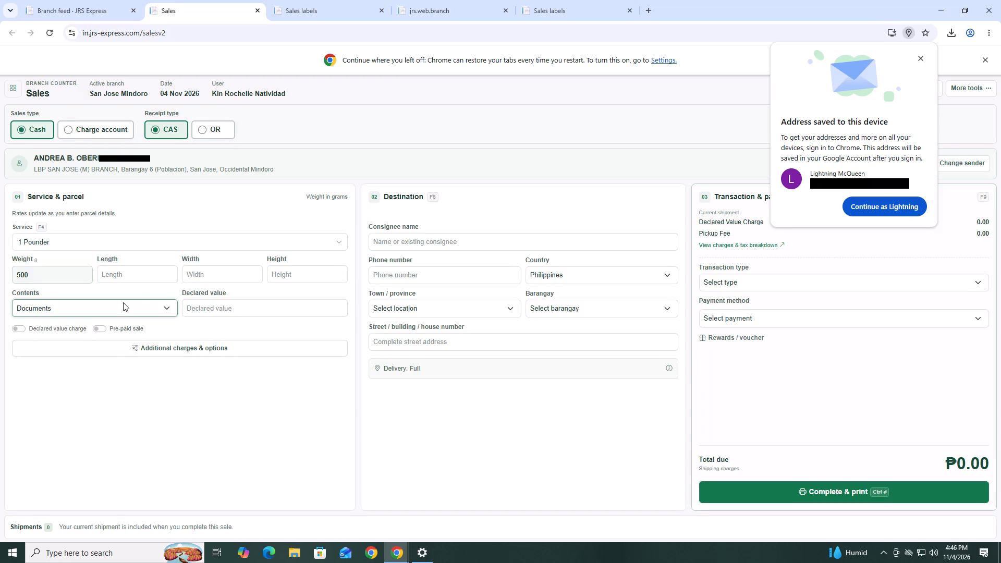
Enter the consignee's name without a phone number and set the destination town to Quezon City, Metro Manila.
scroll(263, 255, "down", 2)
left_click(406, 241)
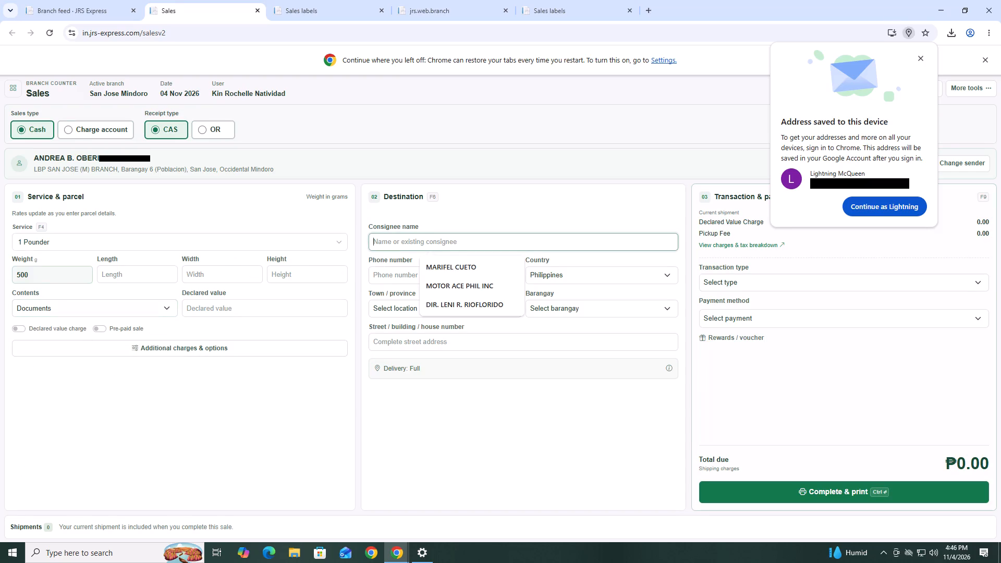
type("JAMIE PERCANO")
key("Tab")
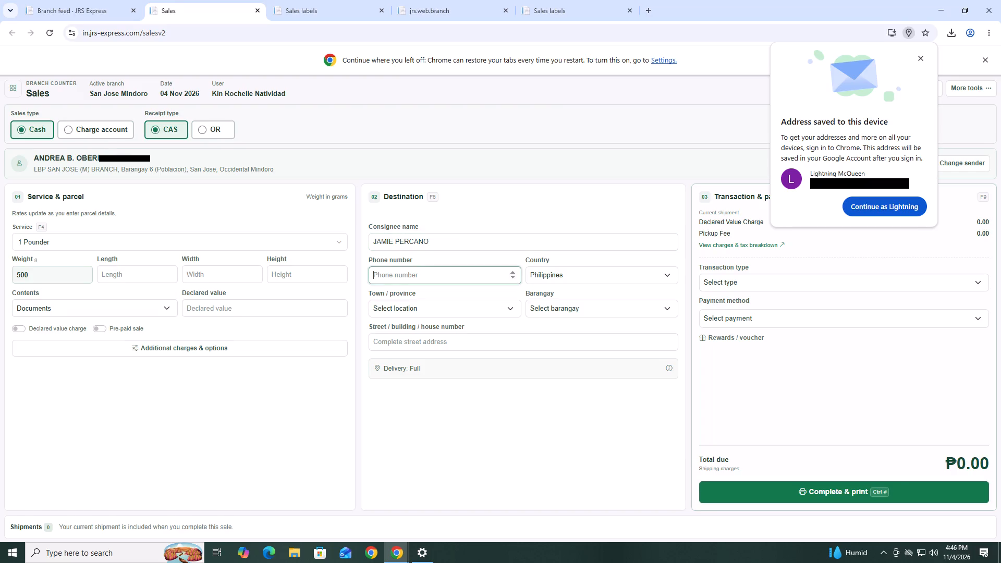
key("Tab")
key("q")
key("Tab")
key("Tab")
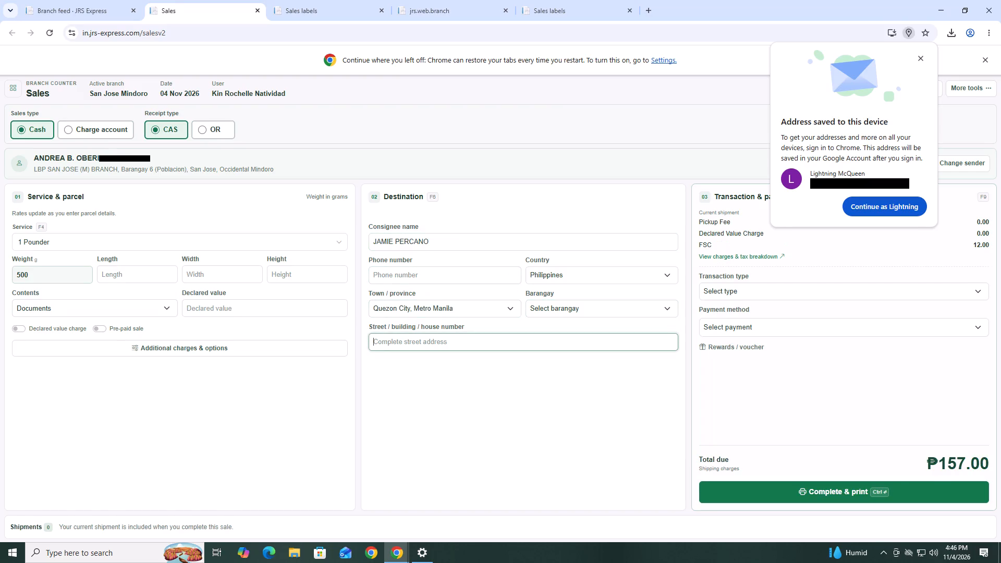
Enter the consignee's street line as COMMISSION ON AUDIT REGIONAL OFFICE IV-B (MIMAROPA) COMMONWEALTH AVE.
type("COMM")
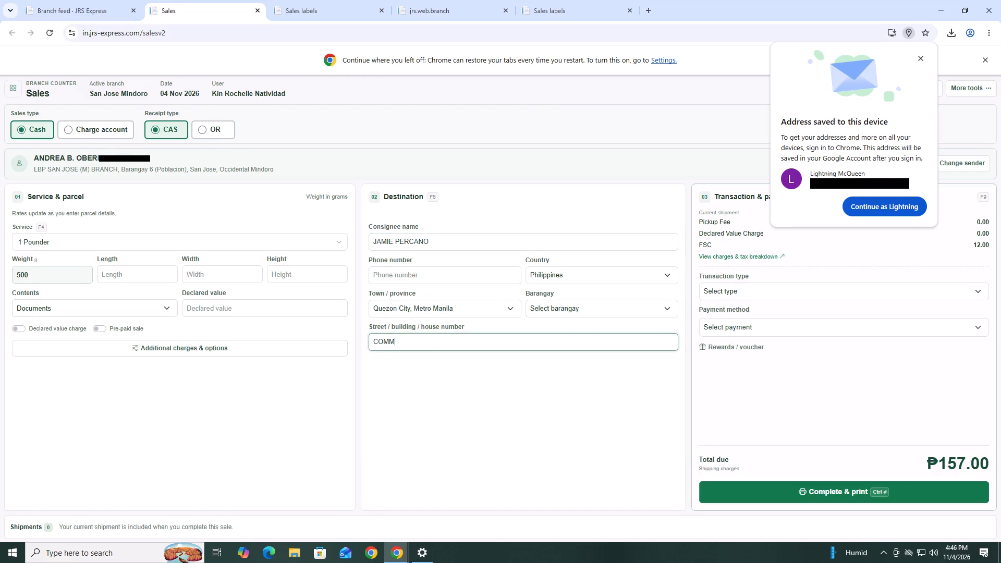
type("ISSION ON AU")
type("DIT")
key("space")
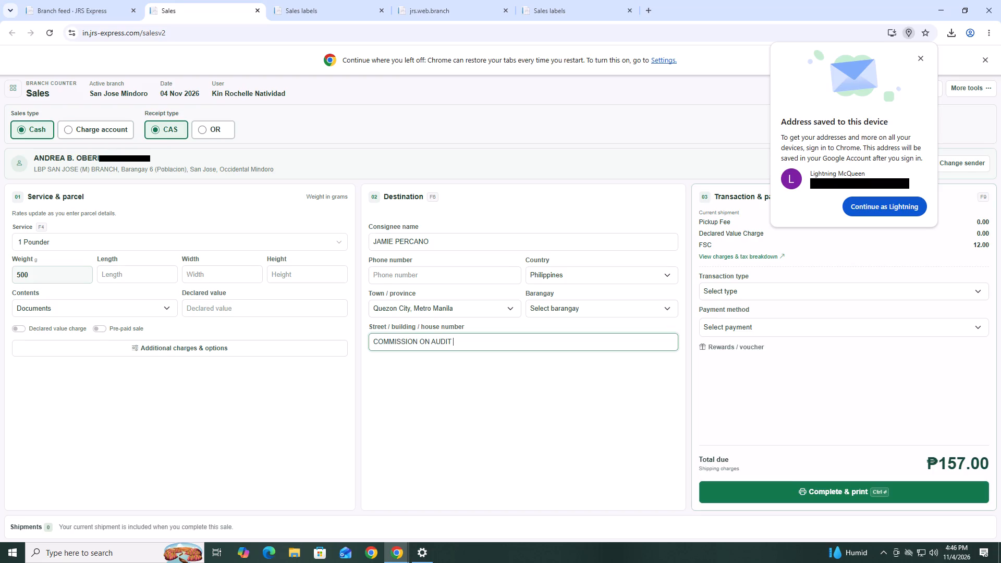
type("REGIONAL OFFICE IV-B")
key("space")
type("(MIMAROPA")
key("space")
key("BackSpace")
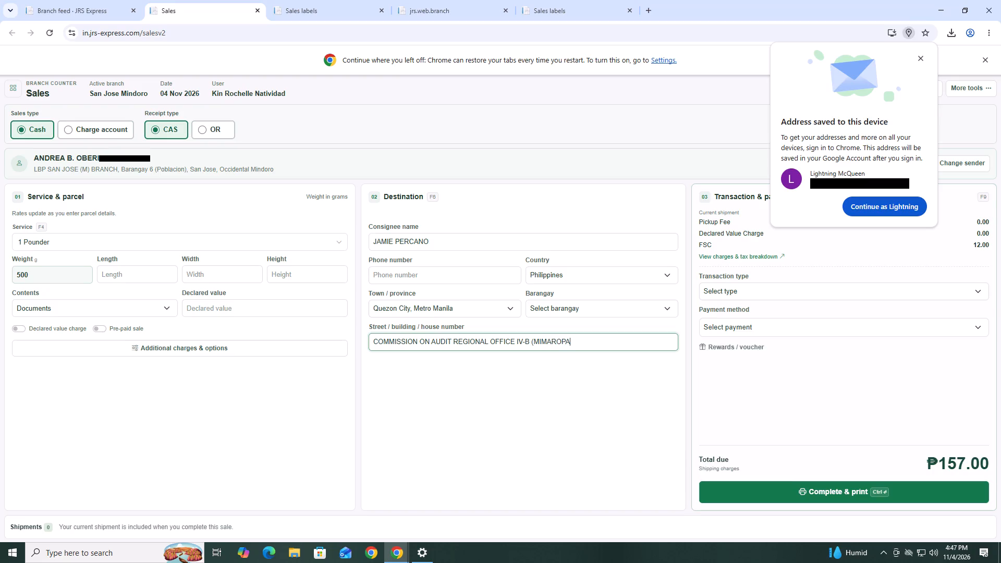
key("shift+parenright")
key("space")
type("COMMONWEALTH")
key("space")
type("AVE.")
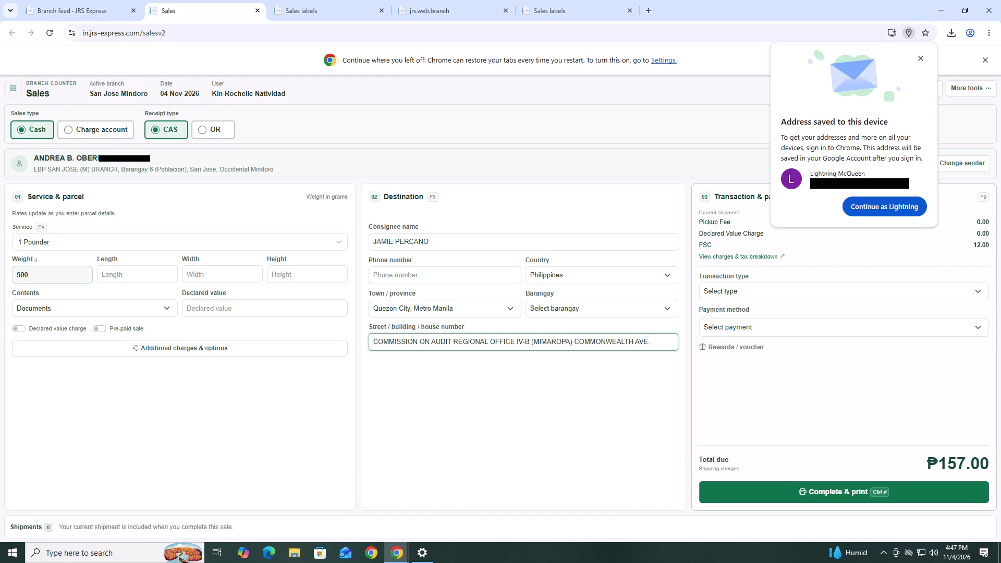
Add the FSC Air charge to the shipment's additional charges and finish the charges dialog.
scroll(419, 251, "down", 8)
scroll(610, 325, "down", 6)
scroll(798, 382, "down", 6)
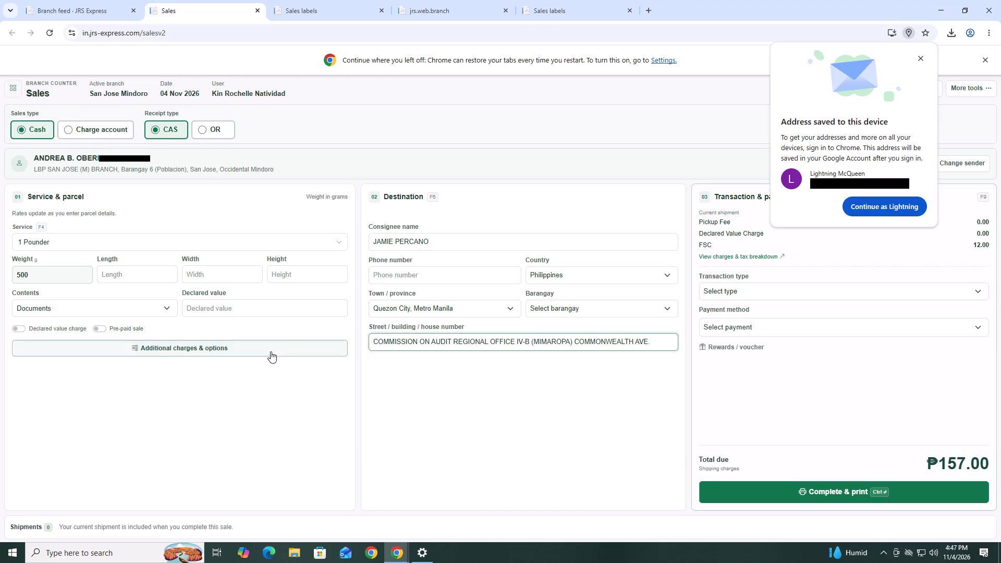
left_click(271, 351)
left_click(518, 215)
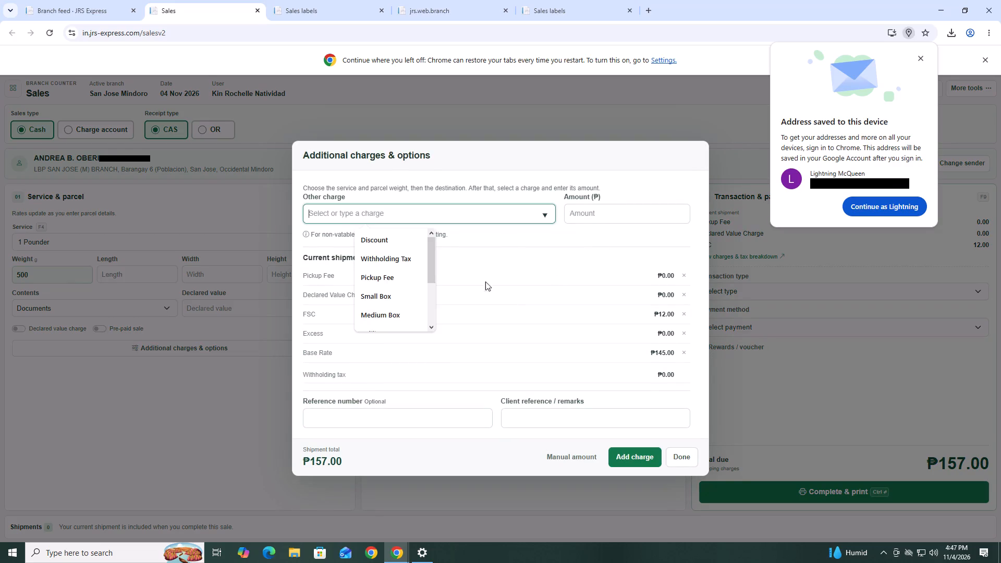
scroll(409, 304, "down", 12)
left_click(394, 324)
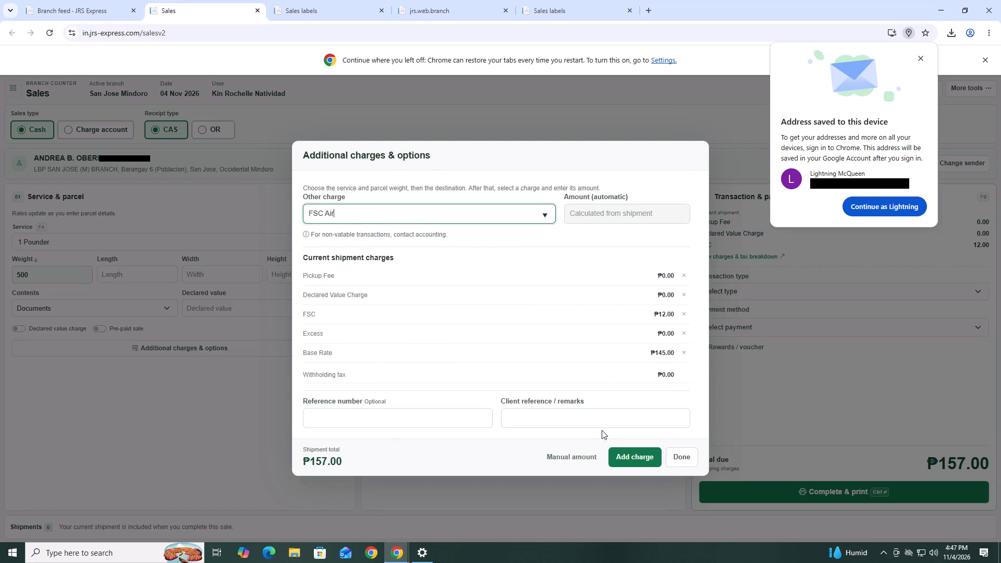
left_click(615, 455)
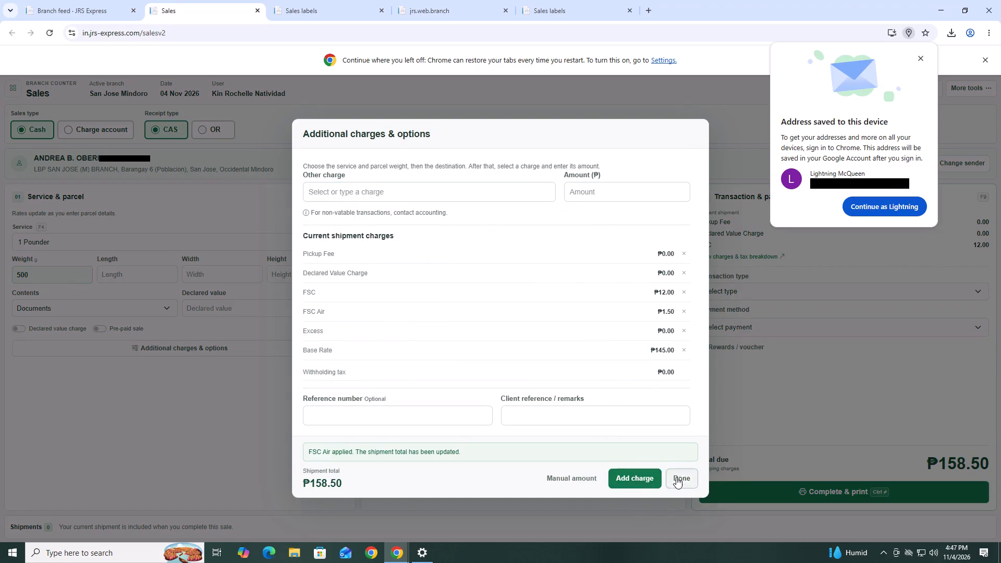
left_click(676, 478)
Set the sale's transaction type to Walk in and its payment method to Cash.
scroll(537, 407, "down", 9)
scroll(617, 443, "down", 6)
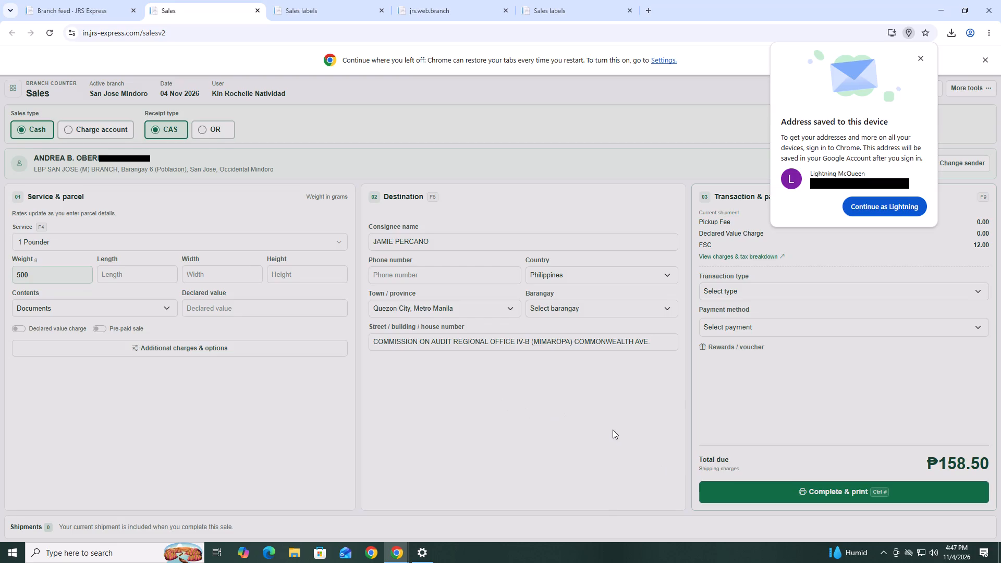
scroll(618, 435, "down", 8)
scroll(716, 472, "down", 7)
left_click(746, 492)
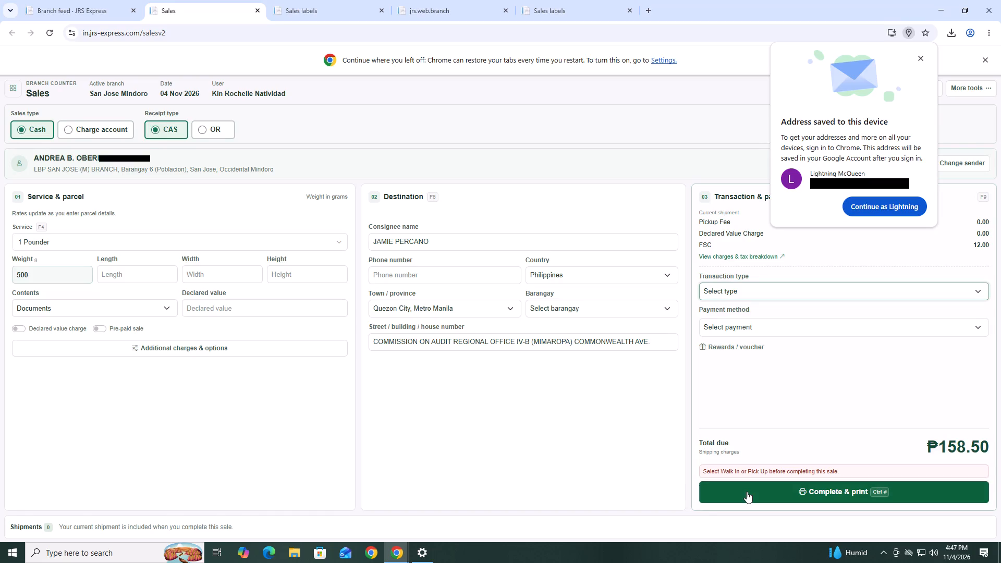
left_click(791, 284)
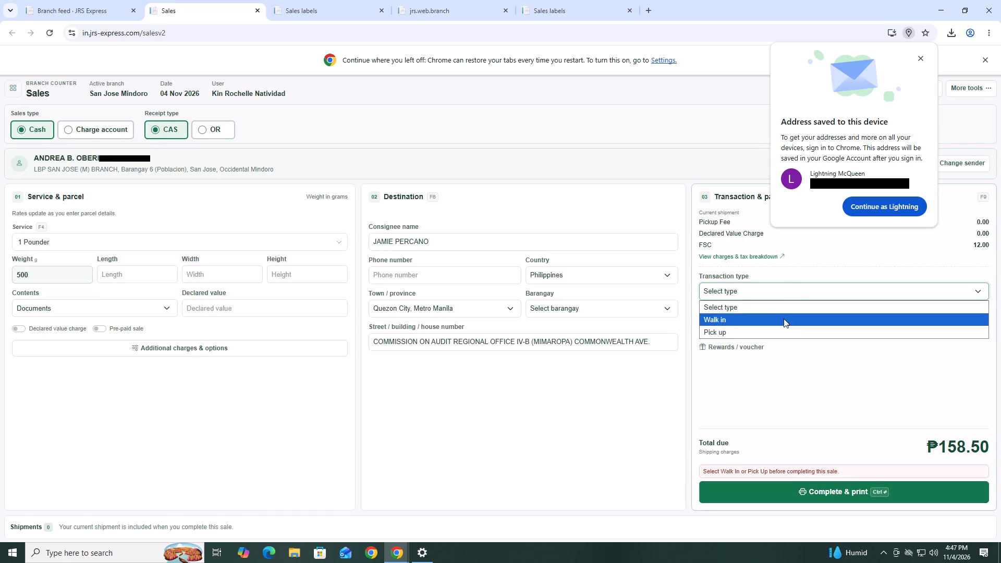
left_click(784, 319)
left_click(780, 328)
left_click(764, 358)
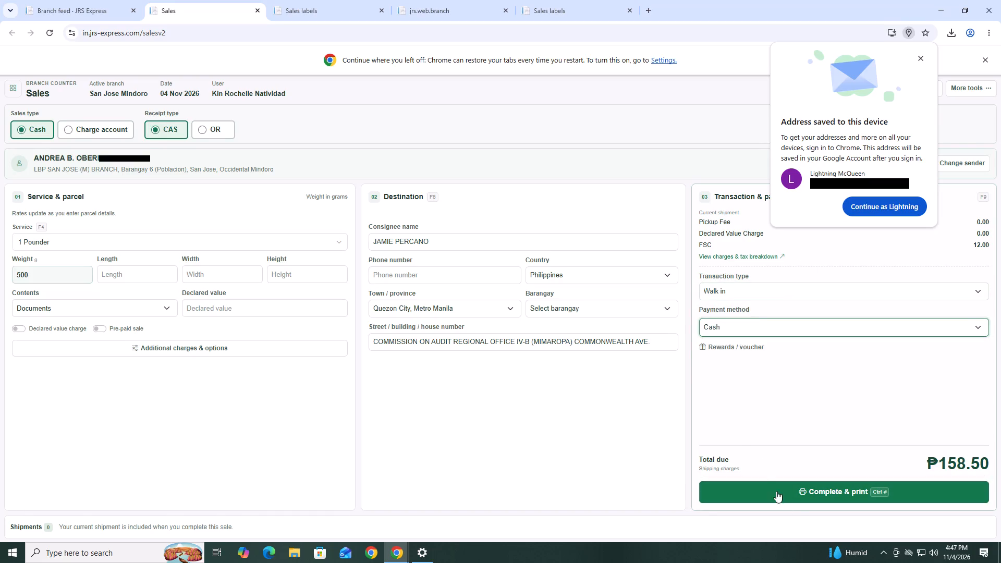
Complete the sale and print its A6 shipping labels.
left_click(788, 494)
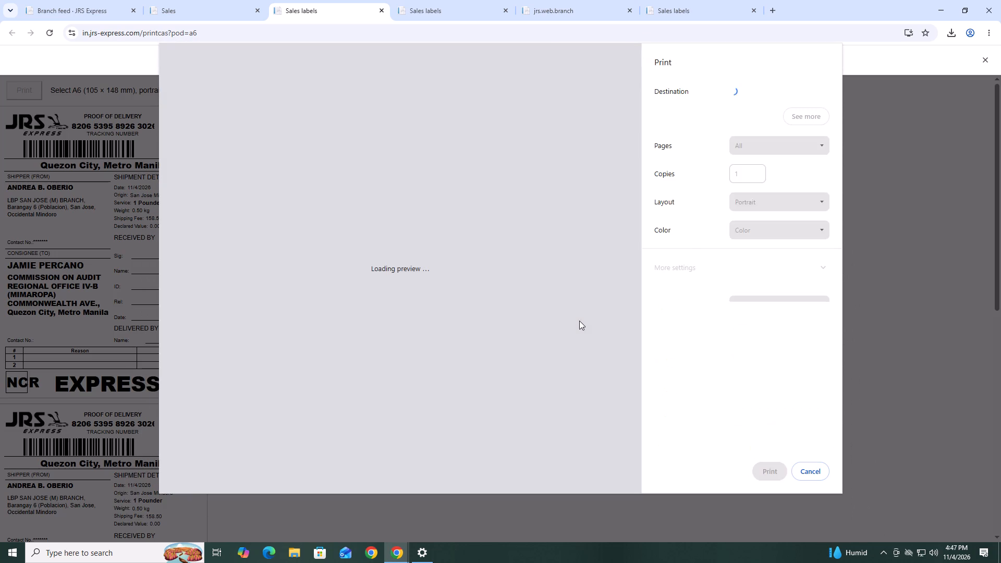
left_click(761, 464)
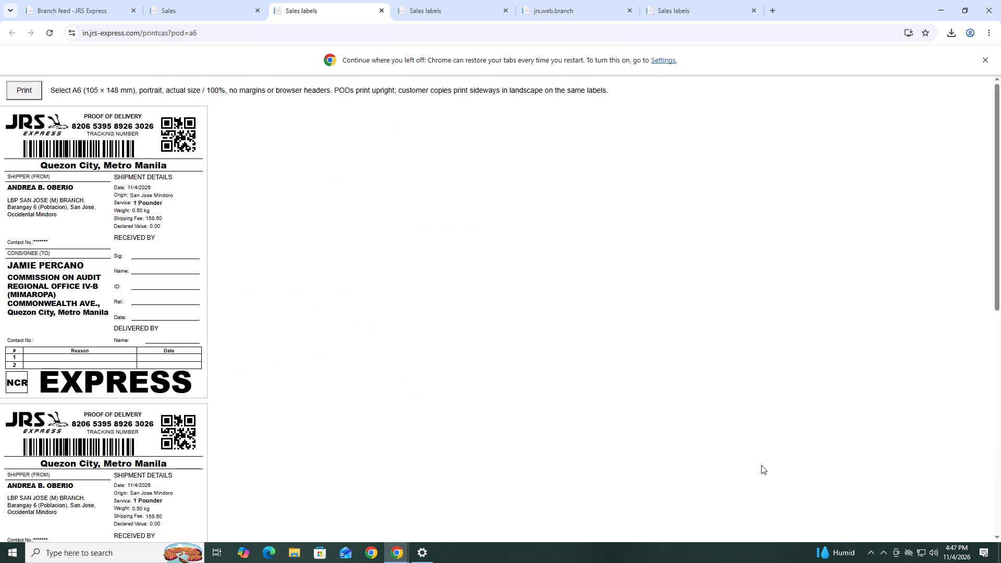
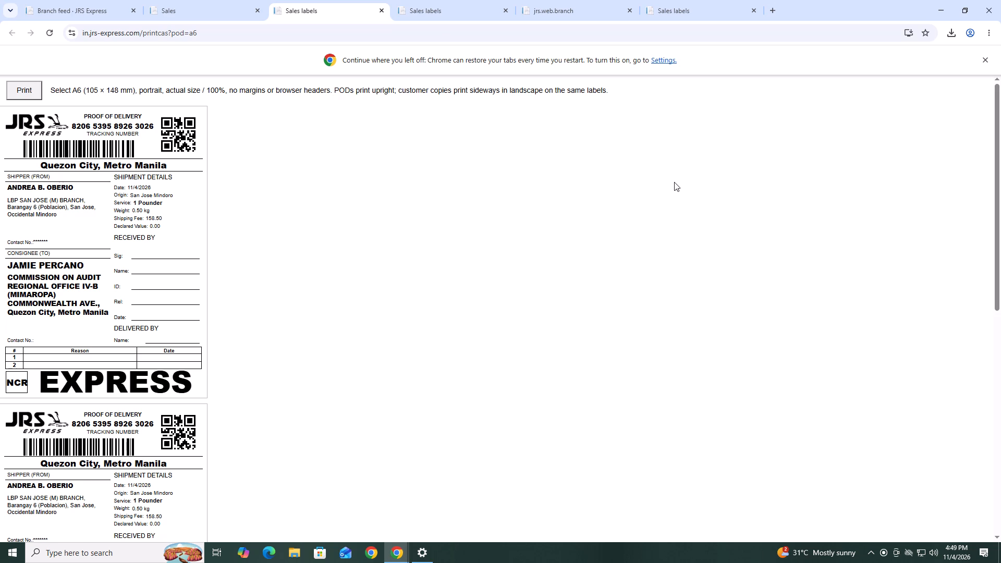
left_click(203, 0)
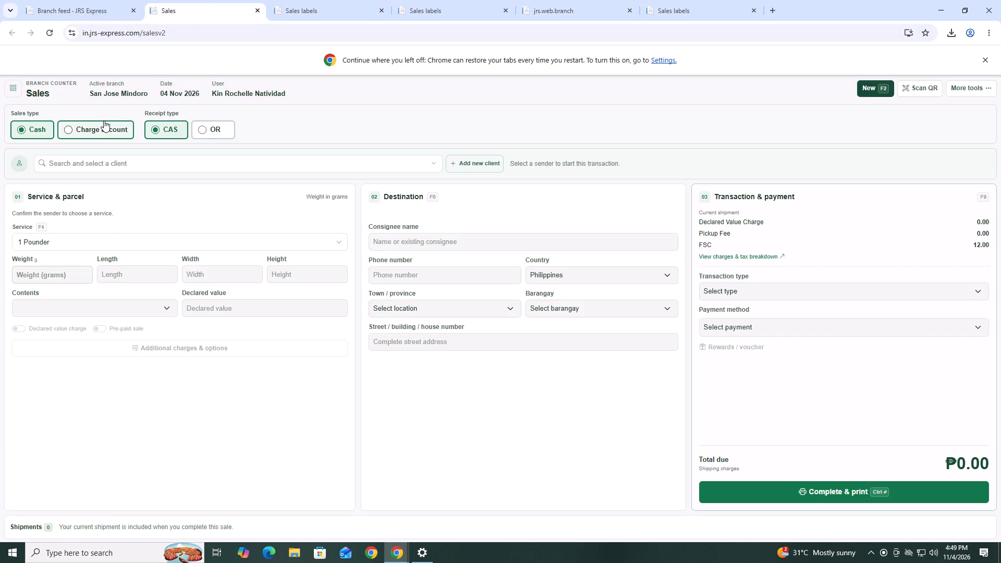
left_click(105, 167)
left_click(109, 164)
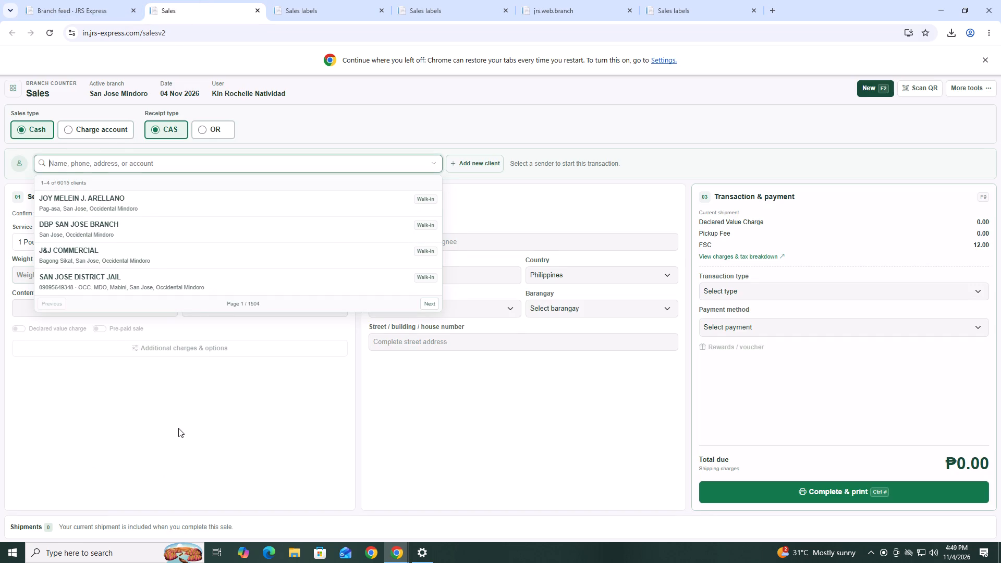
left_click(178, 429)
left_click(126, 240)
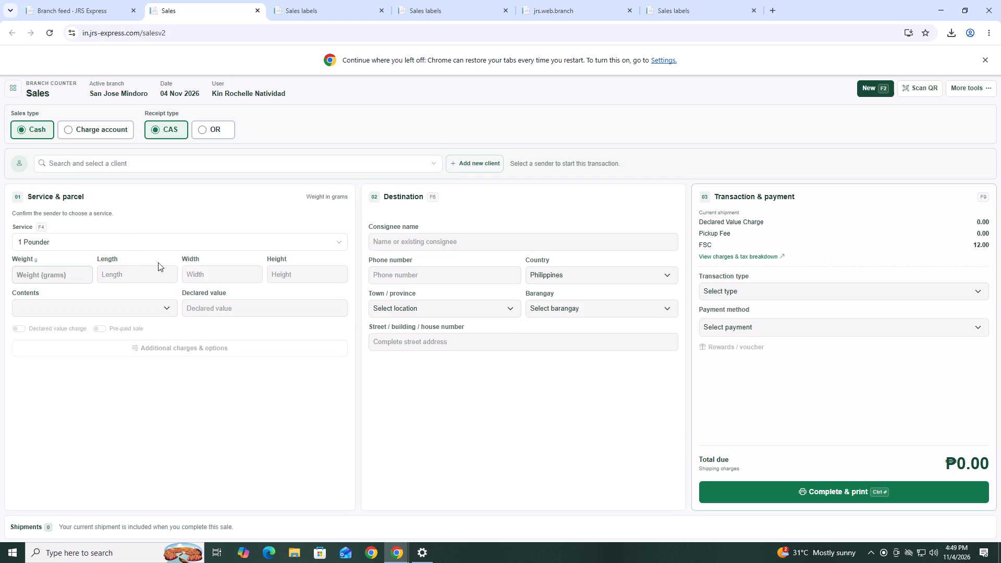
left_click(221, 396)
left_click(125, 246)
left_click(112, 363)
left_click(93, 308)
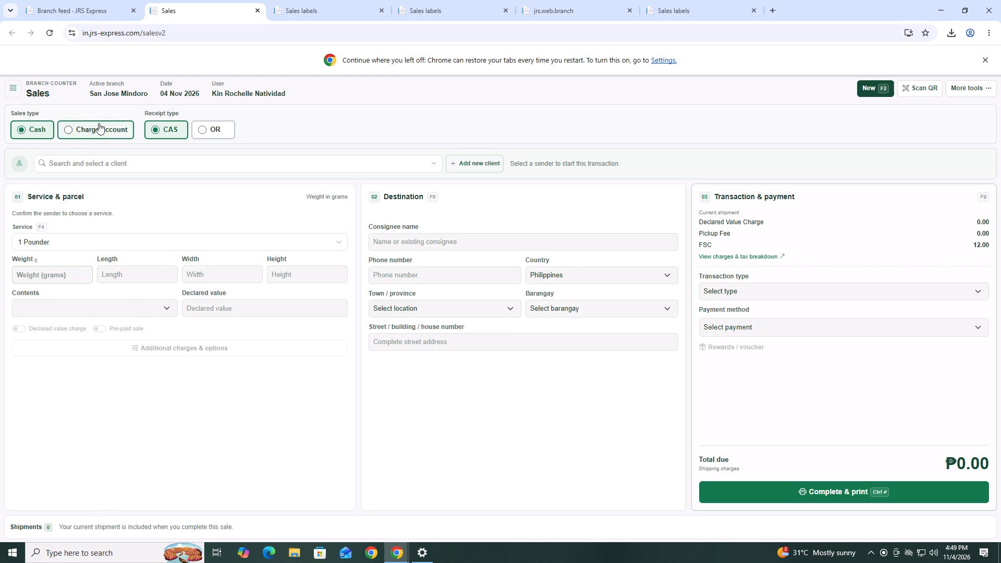
Close the label pages of the two finished sales to get back to the Sales Encoding page.
left_click(328, 0)
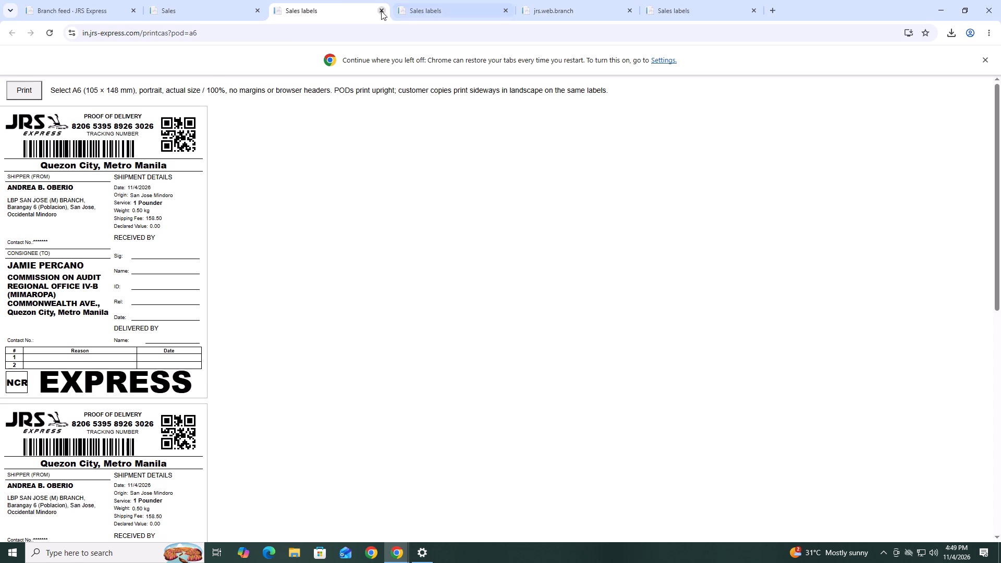
left_click(381, 11)
left_click(326, 0)
left_click(383, 13)
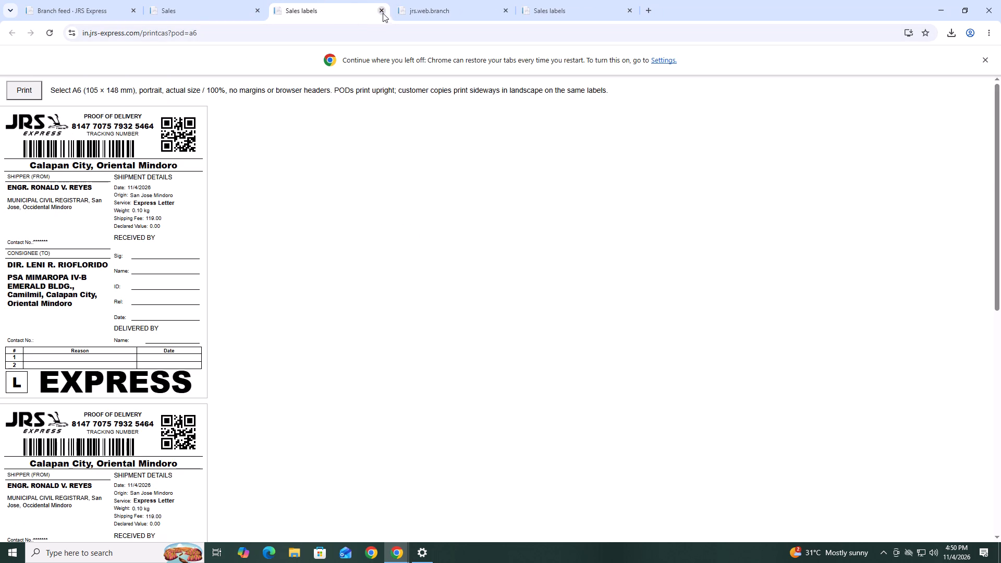
Dismiss customer registration and start a new Charge transaction with Social Security System - San Jose, Occidental Mindoro Branch - 112328 as the sender.
left_click(441, 230)
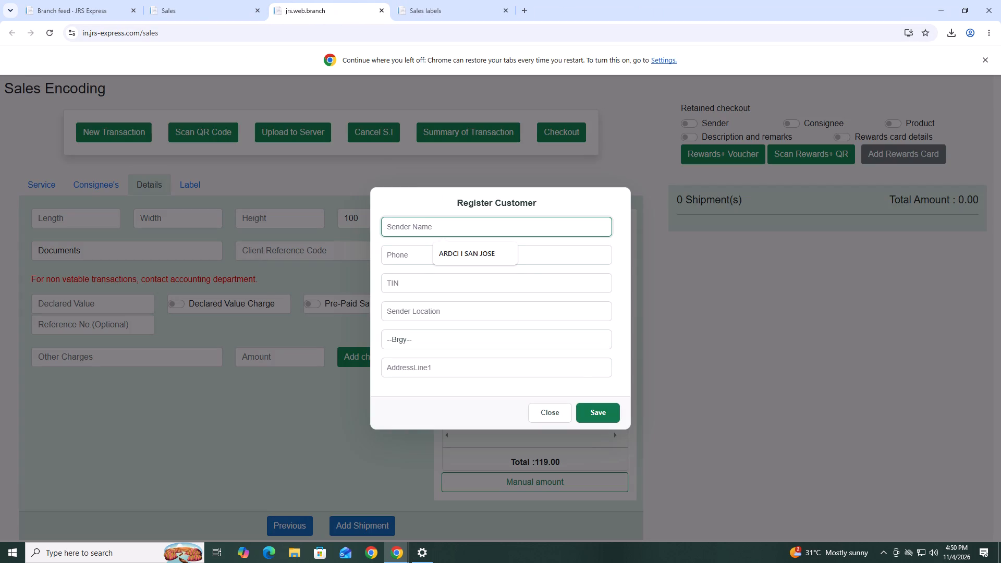
left_click(542, 414)
left_click(124, 126)
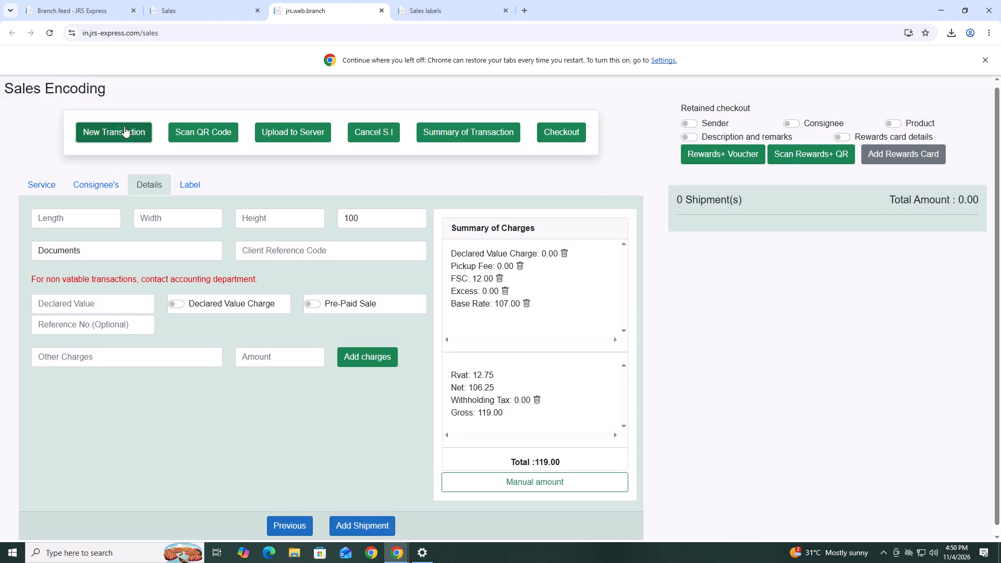
left_click(552, 190)
left_click(524, 263)
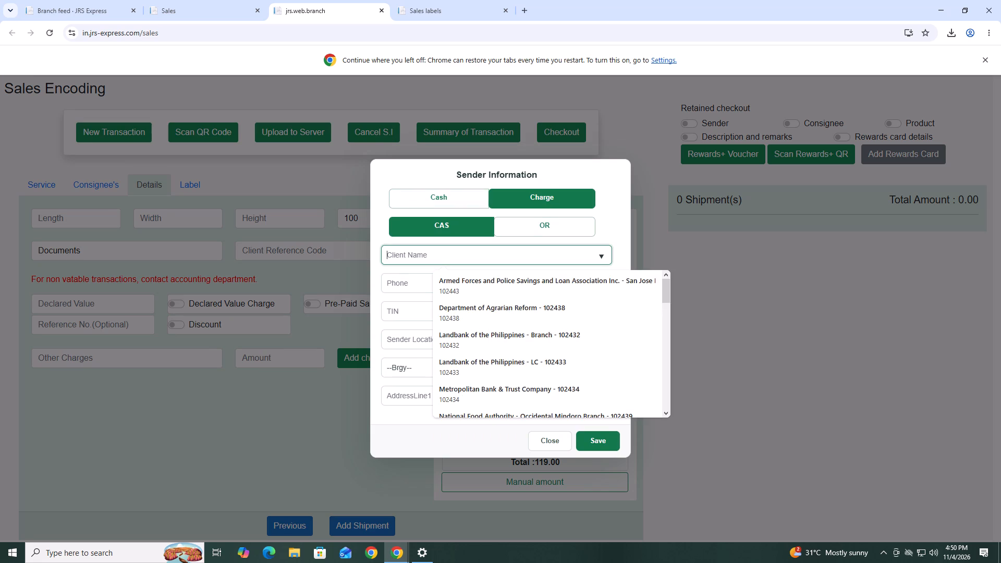
scroll(536, 308, "down", 12)
scroll(520, 355, "up", 3)
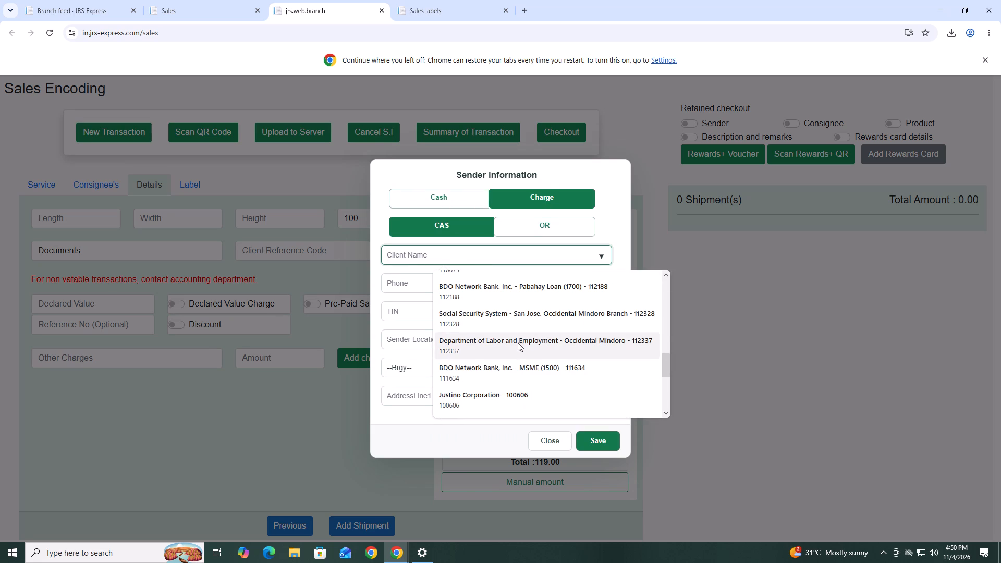
left_click(511, 315)
left_click(589, 441)
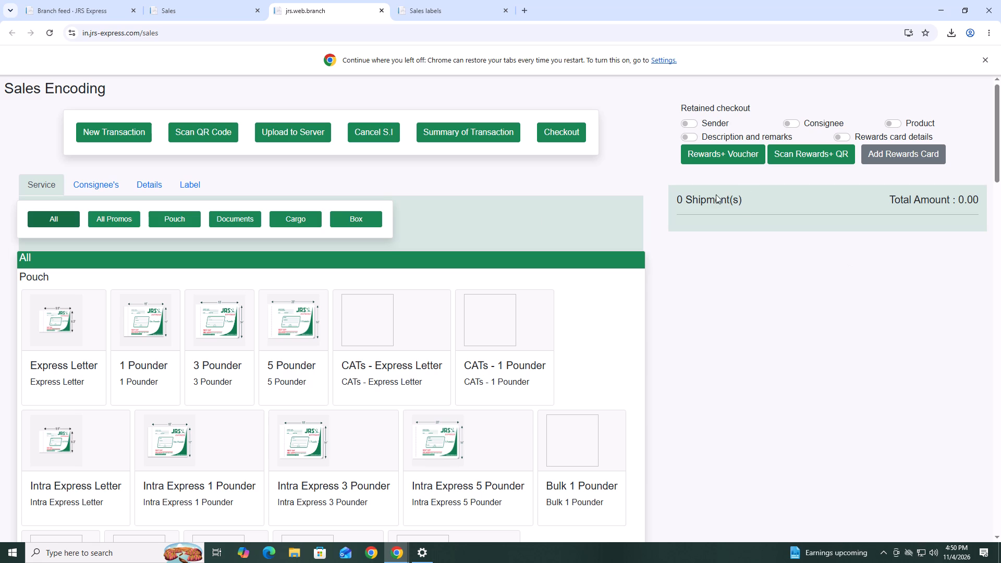
Retain the sender for checkout and choose the 1 Pounder pouch as the shipment's service.
left_click(686, 121)
left_click(163, 347)
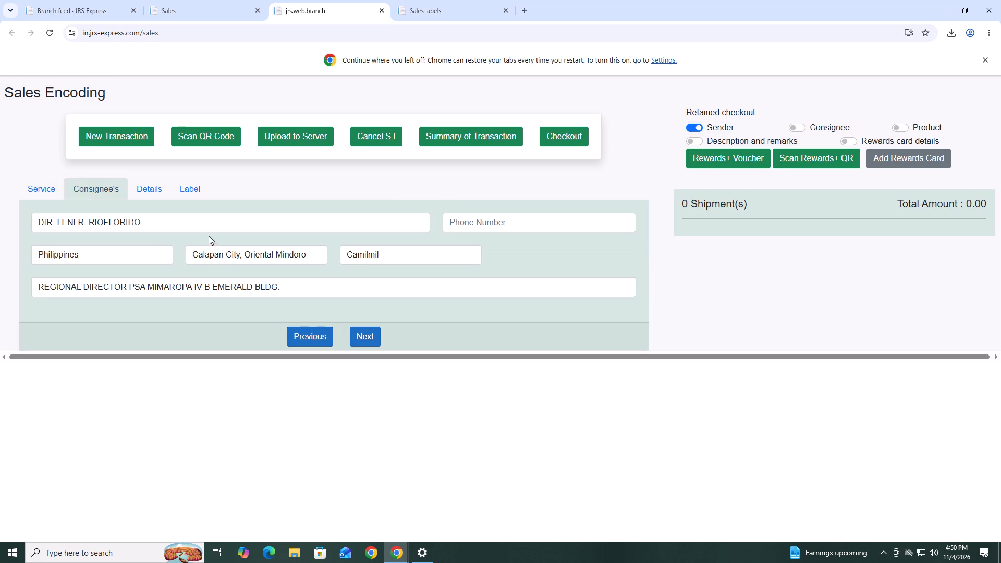
Replace the prefilled consignee name with the new consignee's full name.
left_click_drag(211, 228, 0, 226)
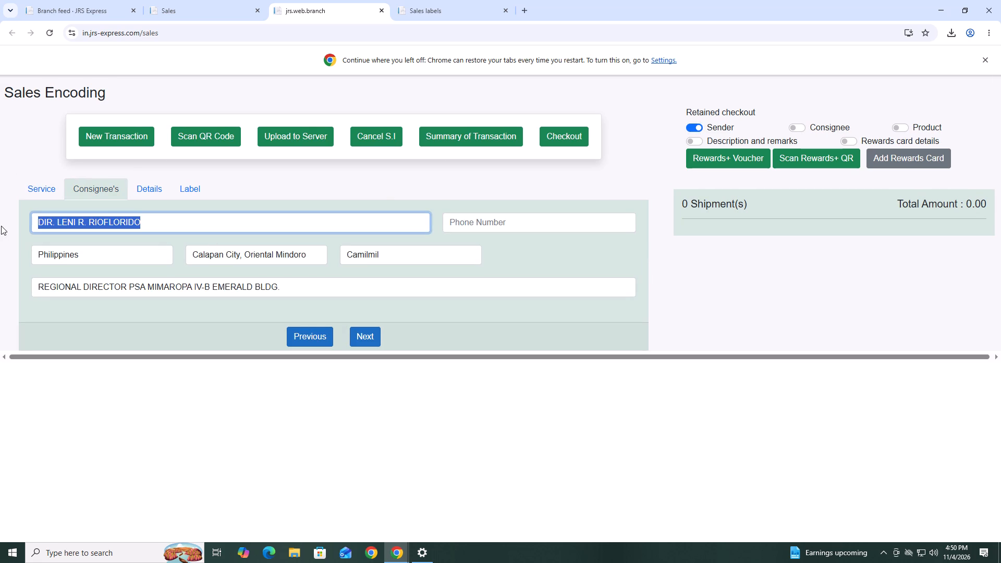
key("BackSpace")
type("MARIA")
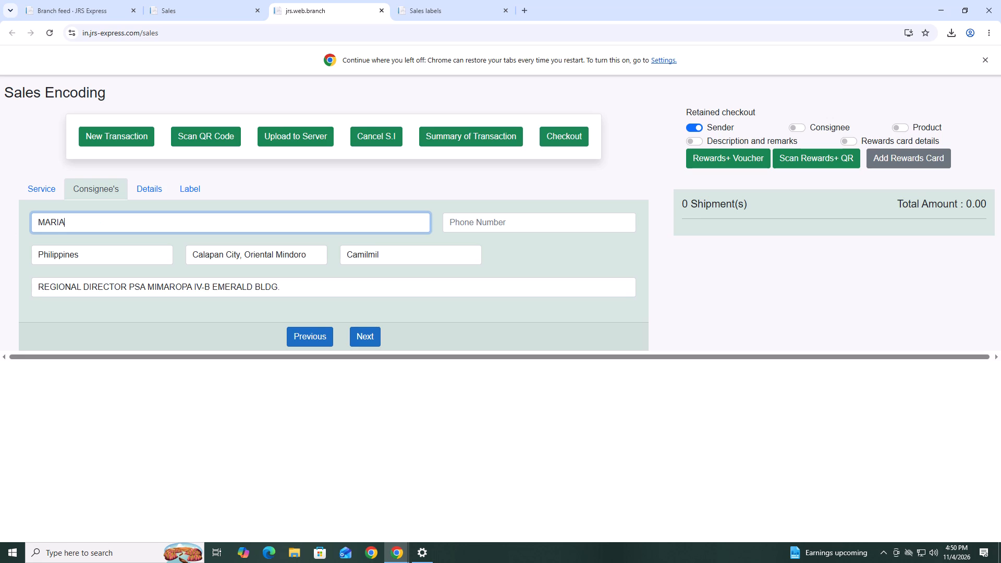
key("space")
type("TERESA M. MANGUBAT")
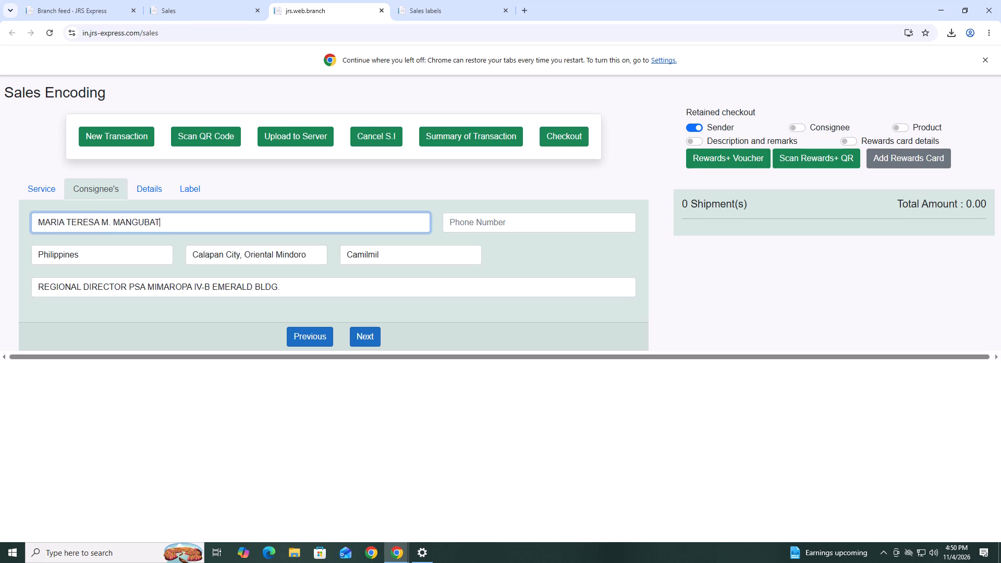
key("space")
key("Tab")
Set the consignee's town and province to Batangas City, Batangas.
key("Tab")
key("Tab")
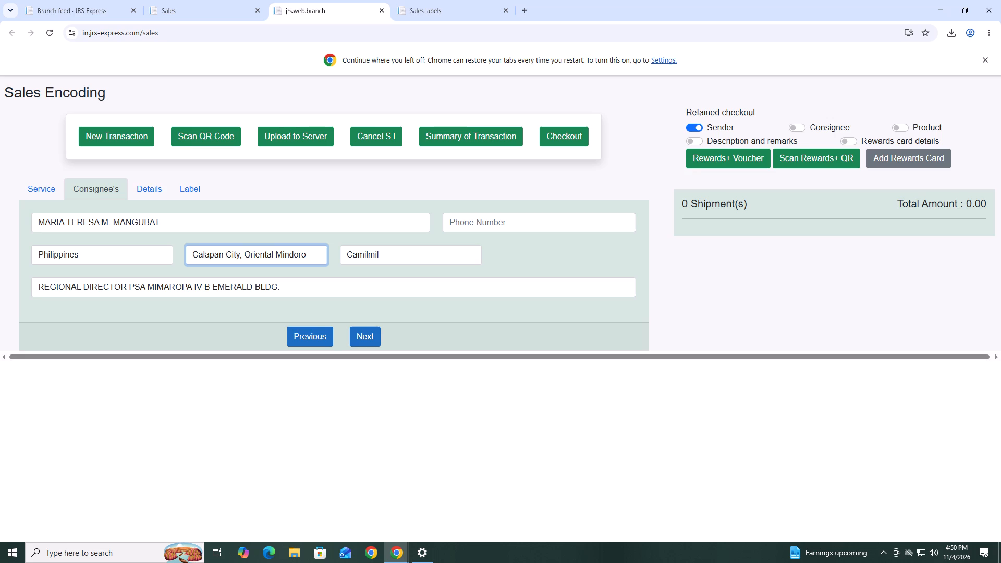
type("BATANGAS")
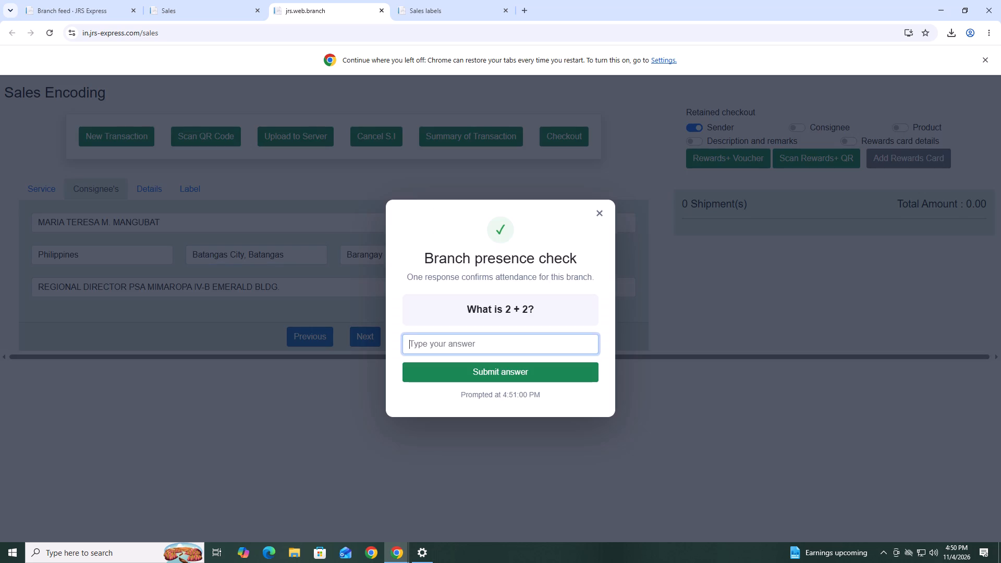
Answer the branch presence check with 4 and submit it.
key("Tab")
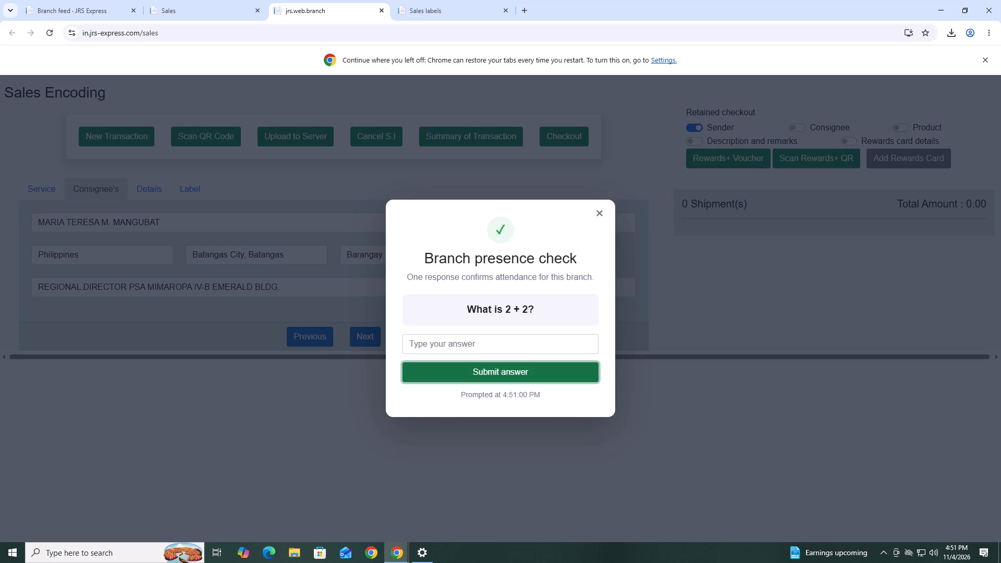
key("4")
left_click(532, 342)
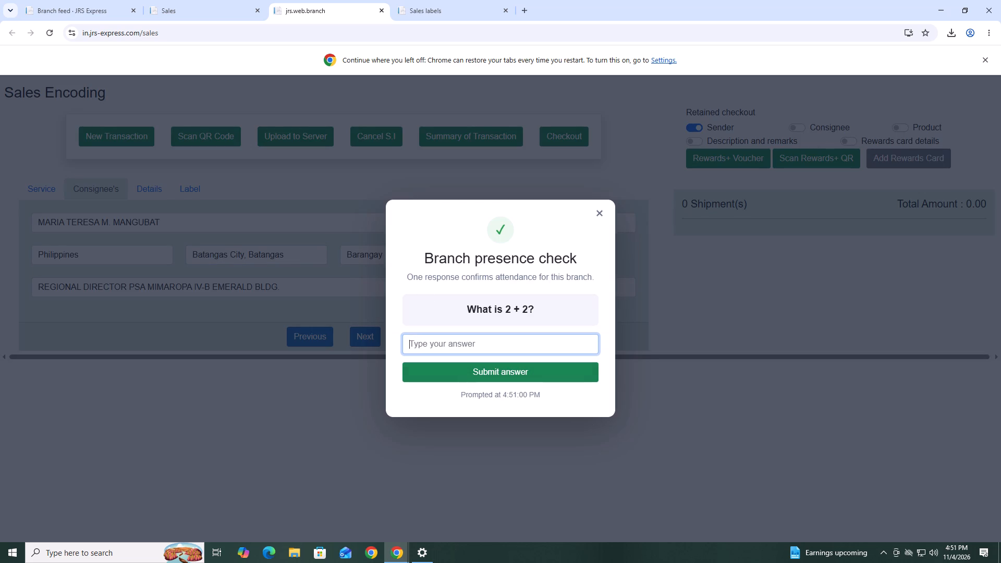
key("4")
left_click(527, 377)
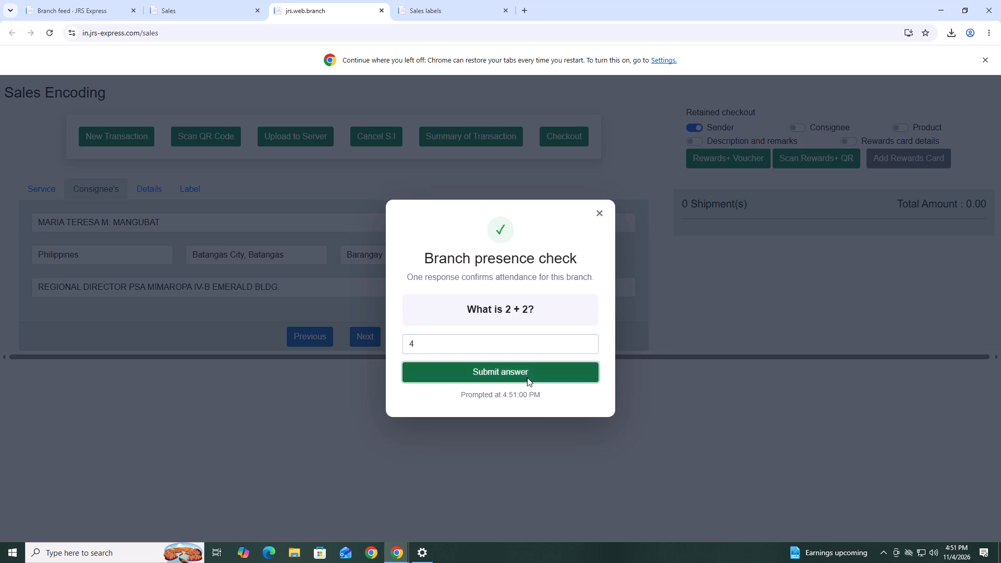
Set the consignee's barangay to Pallocan Kanluran.
left_click(395, 256)
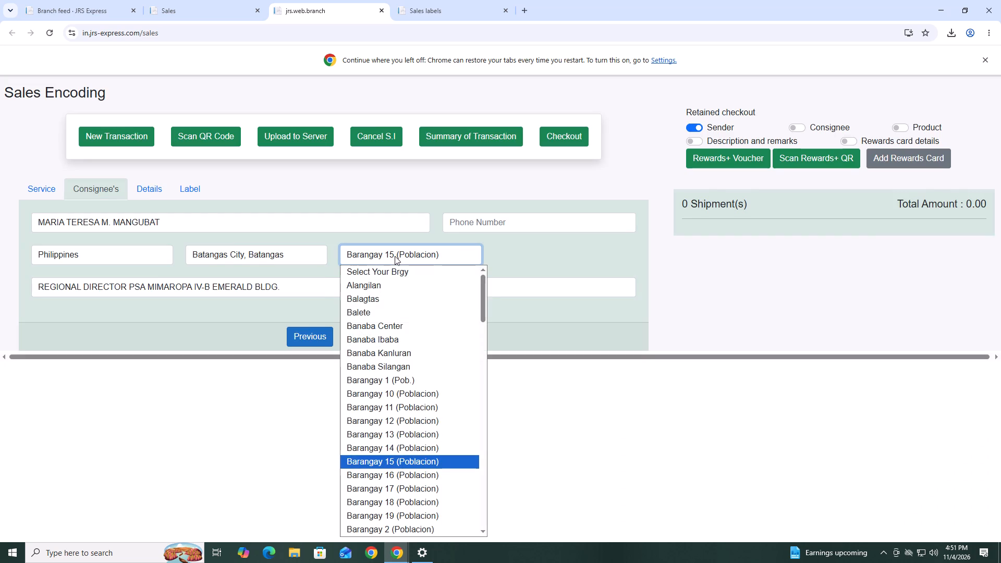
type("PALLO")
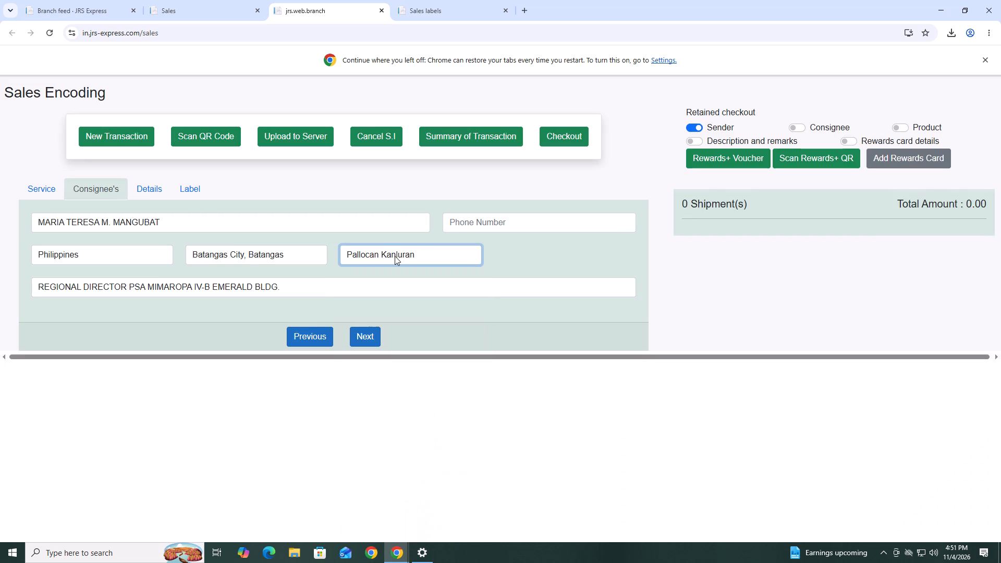
Replace the consignee's address line with AGAS, LUZON SOUTH 2 DIVISION SSS BATANGAS CITY BRANCH 2ND FLR. SM CITY BATANGAS.
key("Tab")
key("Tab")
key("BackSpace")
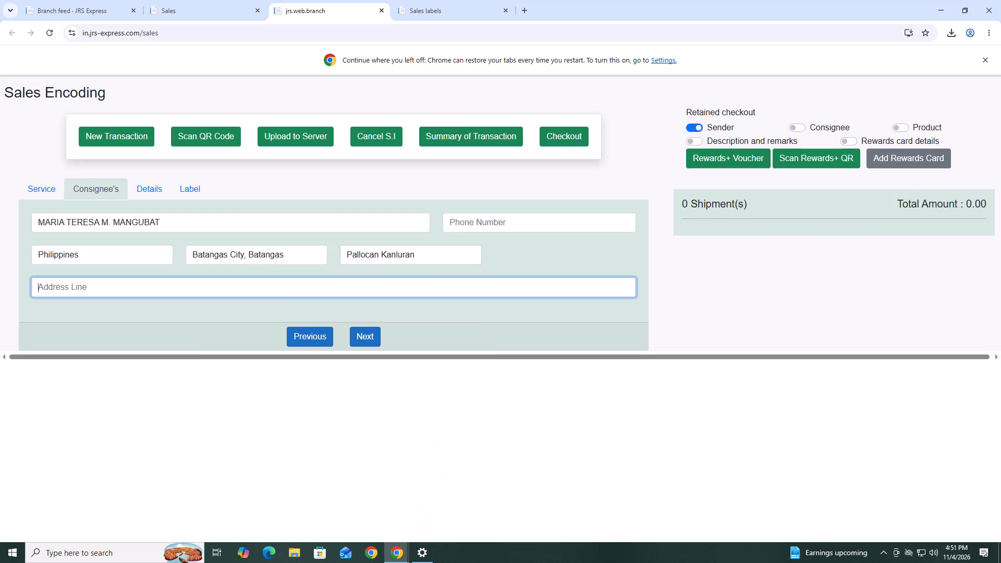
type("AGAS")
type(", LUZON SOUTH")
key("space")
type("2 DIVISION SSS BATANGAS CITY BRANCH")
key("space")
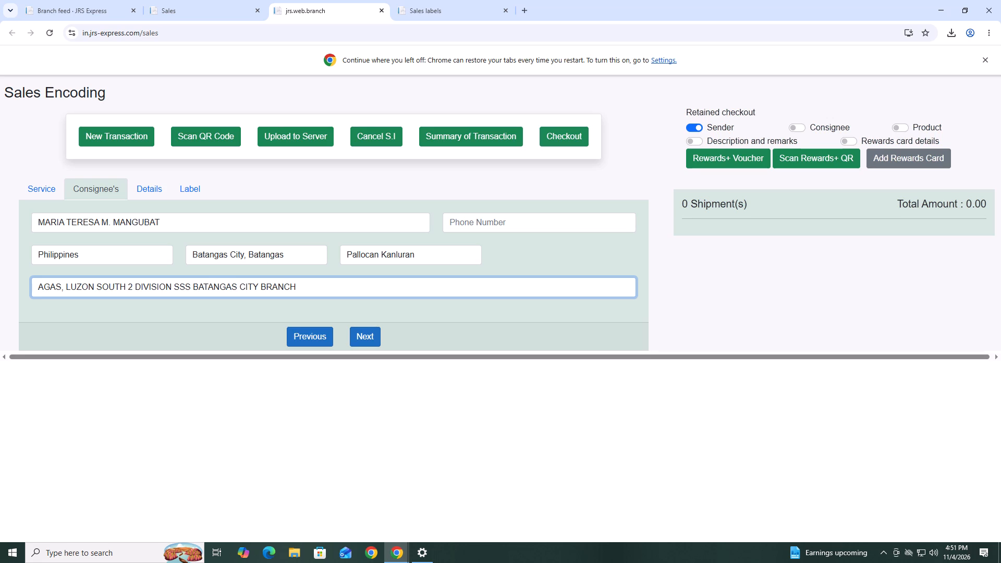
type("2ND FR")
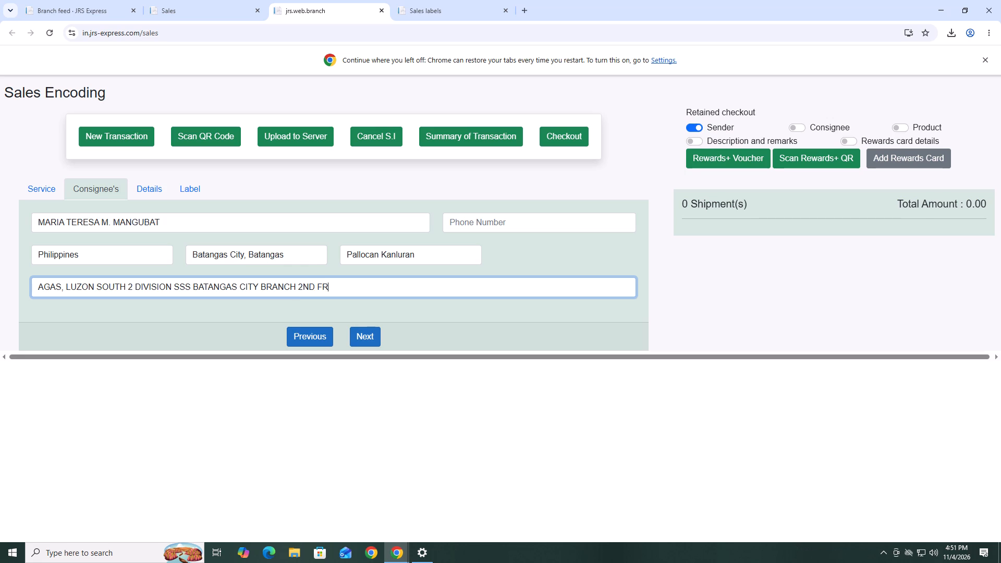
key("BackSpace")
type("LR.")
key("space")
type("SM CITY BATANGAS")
Set the shipment's contents to Documents in its details and add the shipment to the transaction.
left_click(366, 342)
left_click(193, 260)
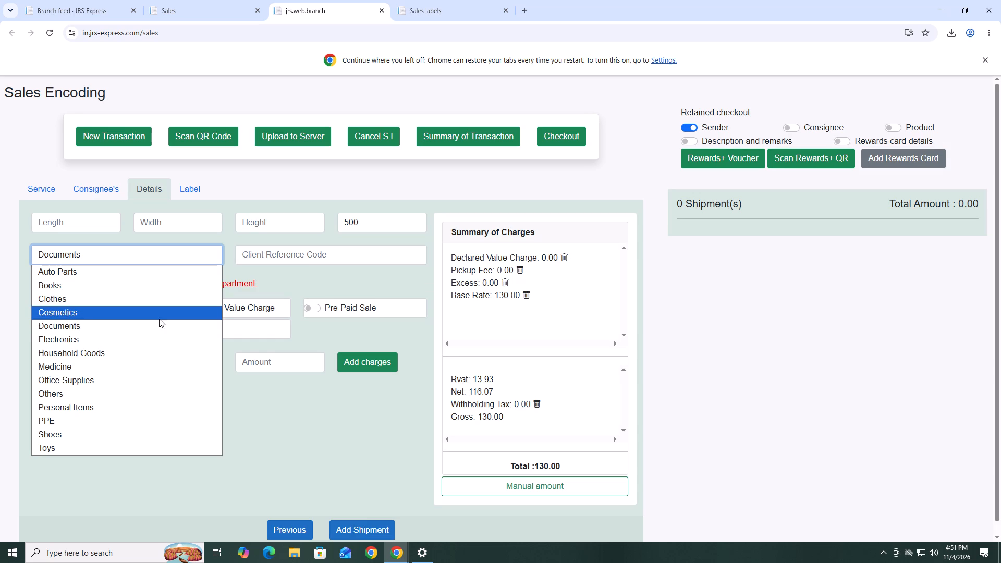
left_click(160, 328)
scroll(324, 353, "down", 7)
scroll(372, 447, "down", 6)
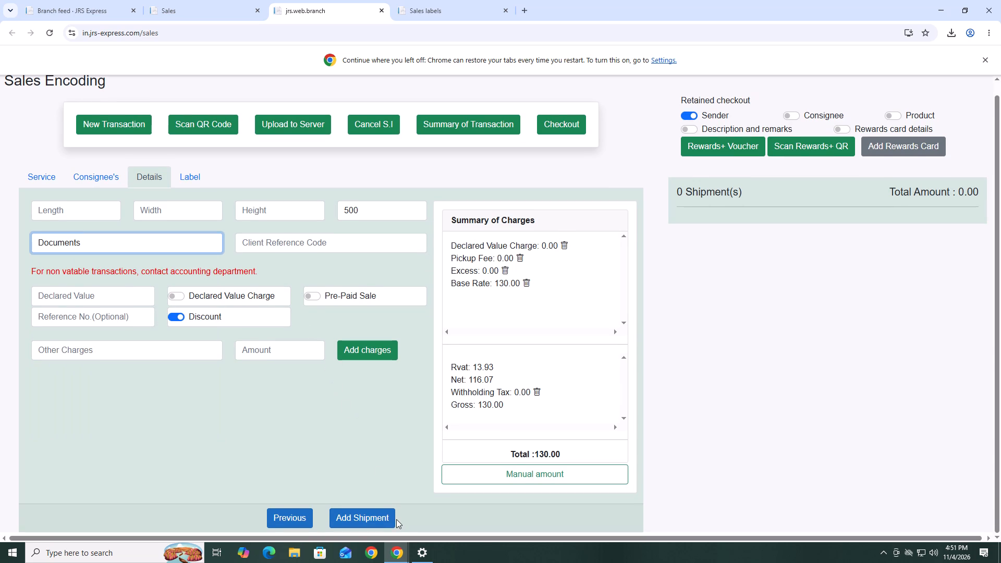
left_click(388, 514)
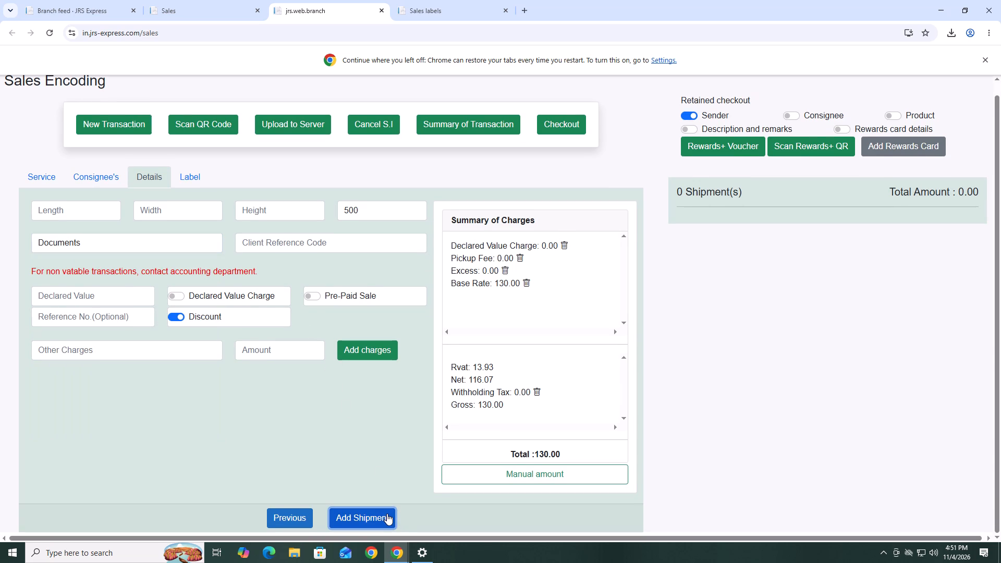
Check out the added shipment as a Pick Up transaction and print its labels on the Xprinter XP-410B.
scroll(766, 298, "up", 4)
left_click(580, 134)
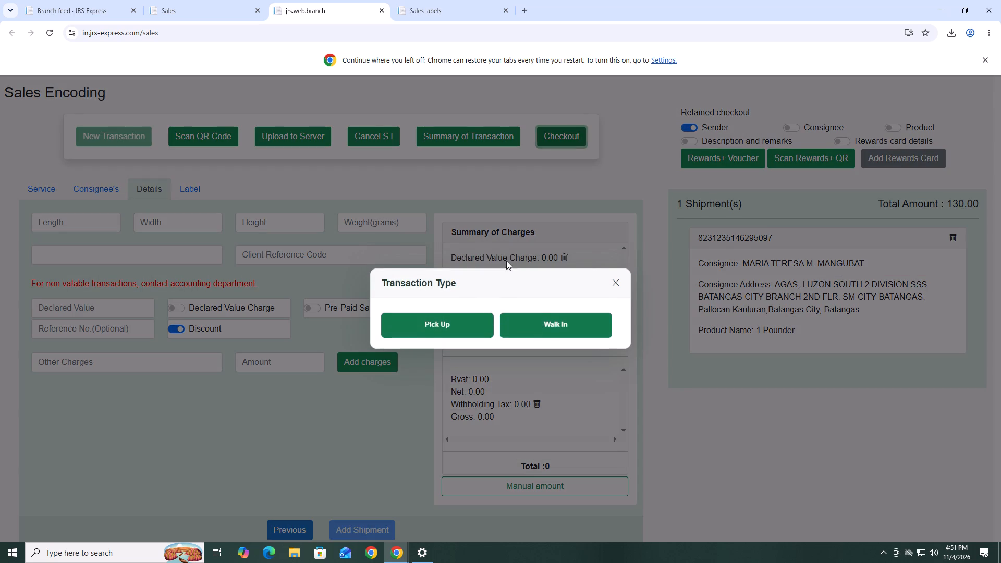
left_click(471, 327)
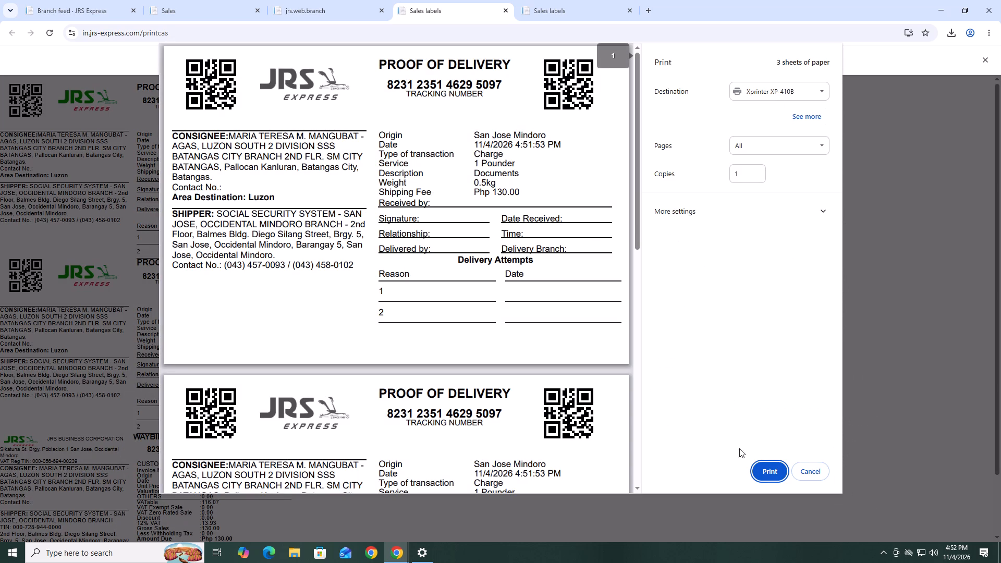
left_click(780, 472)
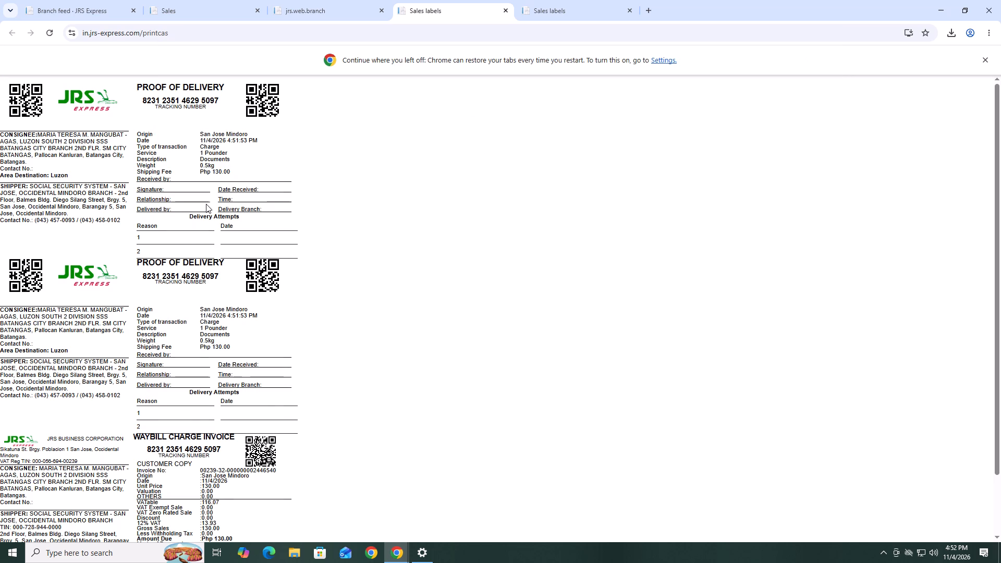
Return to the Sales Encoding page and select the 1 Pounder service for the next shipment.
left_click(194, 0)
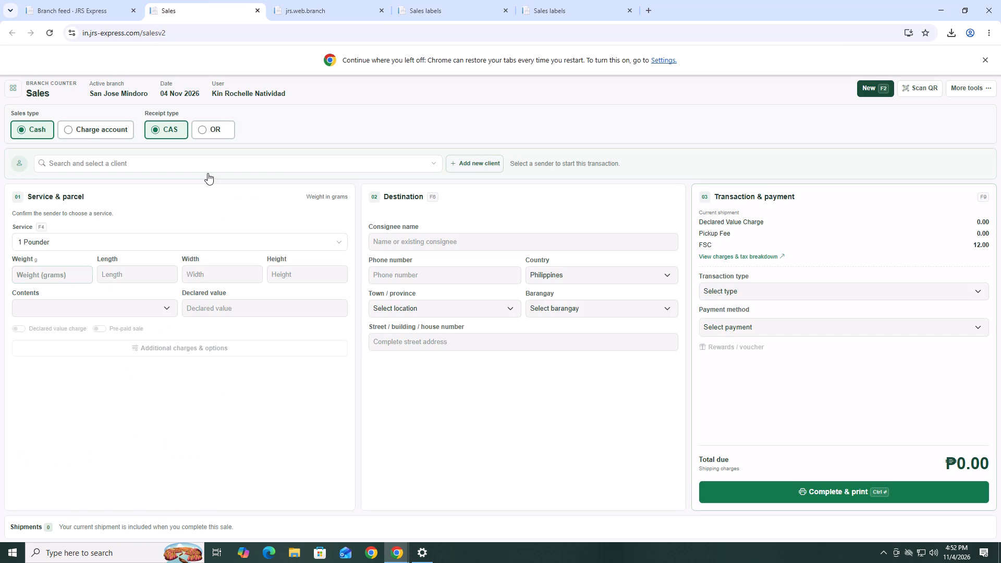
left_click(329, 6)
left_click(416, 9)
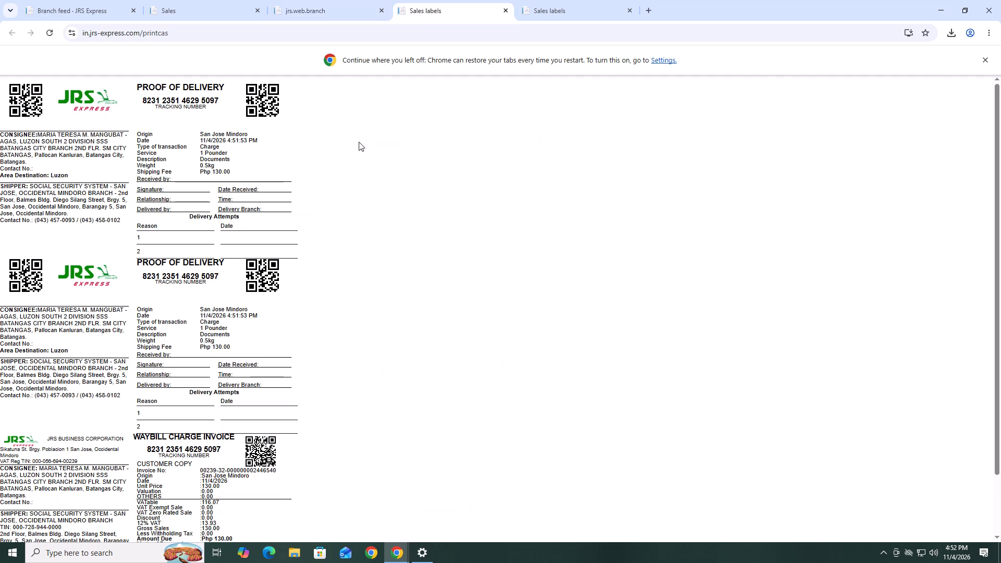
left_click(338, 22)
left_click(339, 14)
left_click(170, 313)
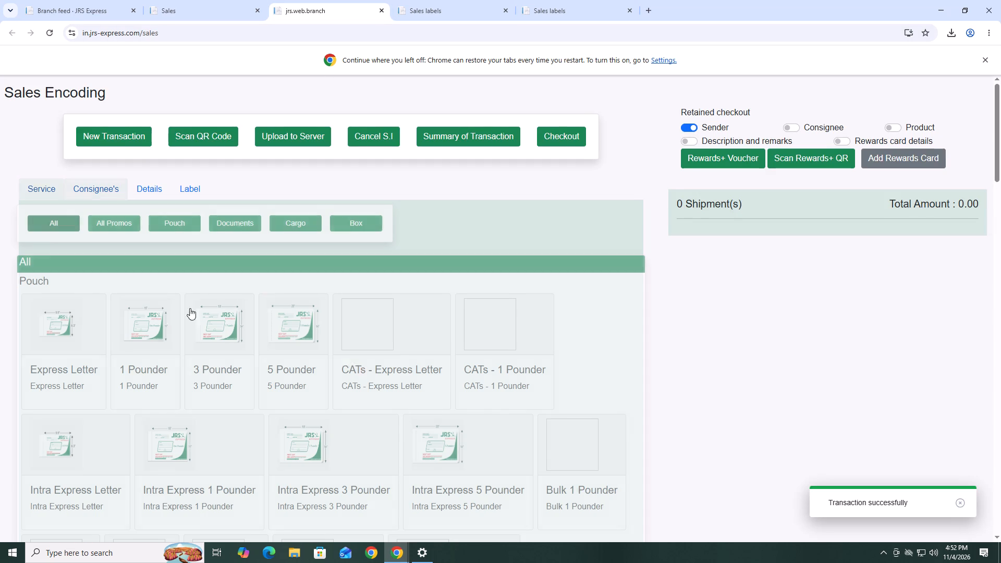
Enter the consignee's title DM III and full name as the new shipment's consignee name.
left_click(352, 226)
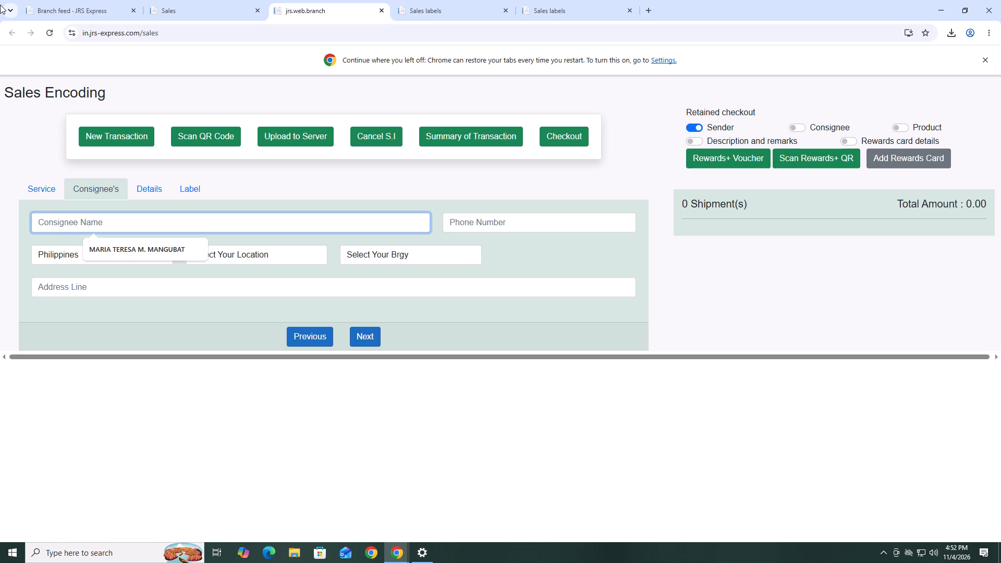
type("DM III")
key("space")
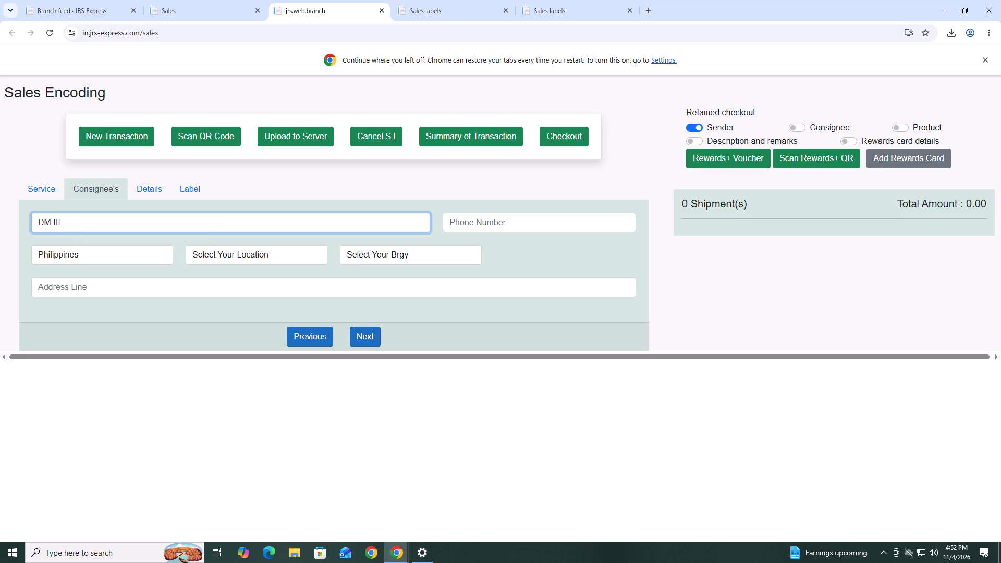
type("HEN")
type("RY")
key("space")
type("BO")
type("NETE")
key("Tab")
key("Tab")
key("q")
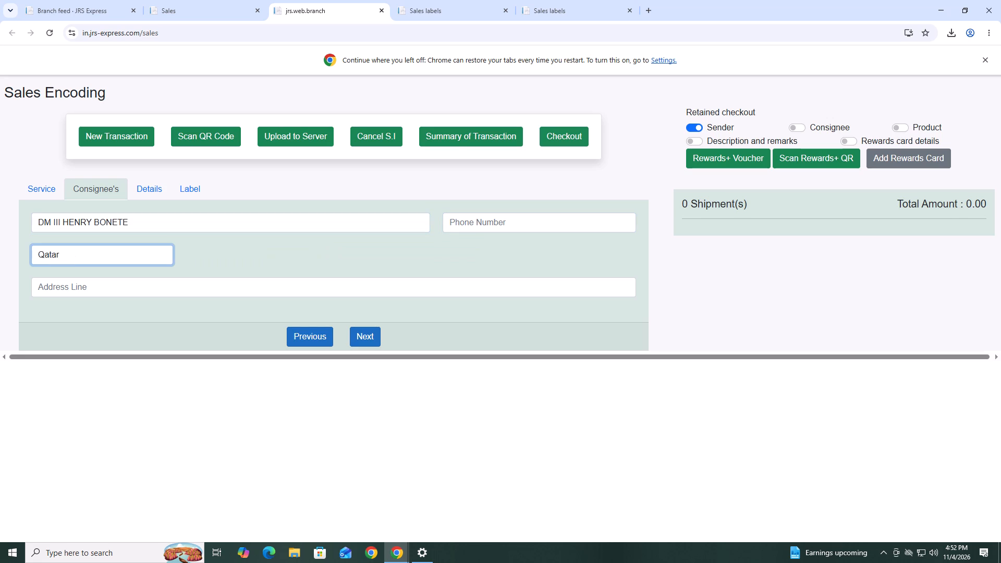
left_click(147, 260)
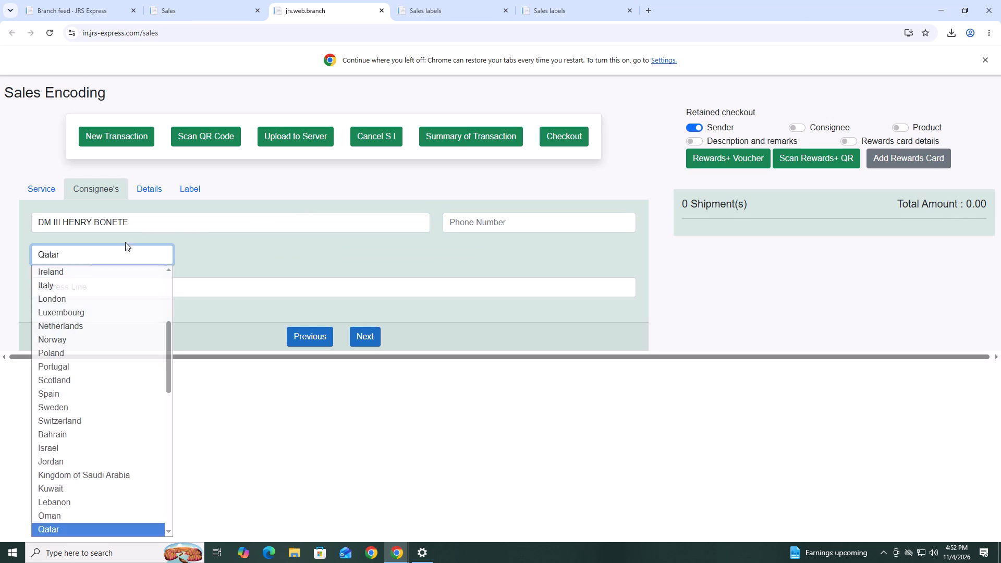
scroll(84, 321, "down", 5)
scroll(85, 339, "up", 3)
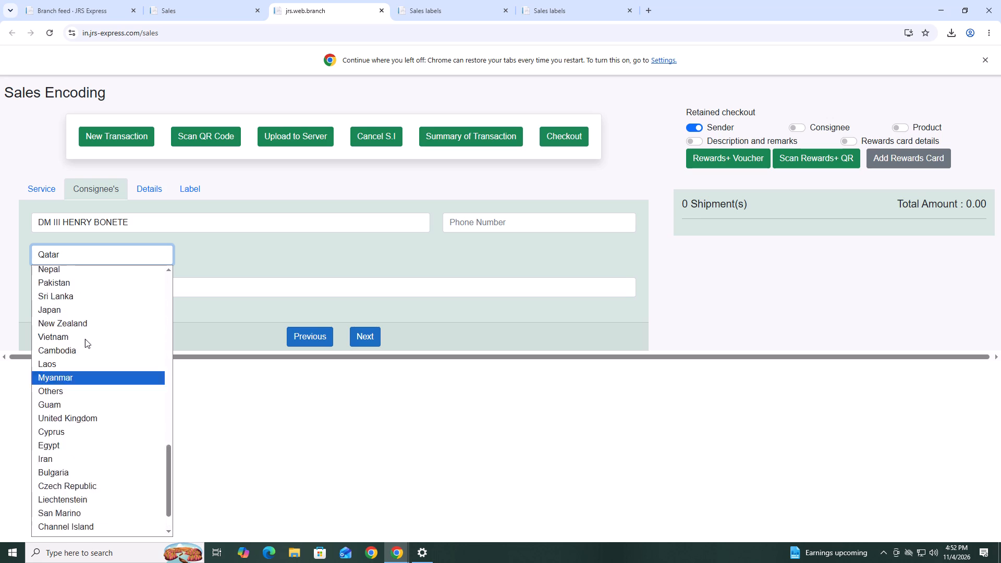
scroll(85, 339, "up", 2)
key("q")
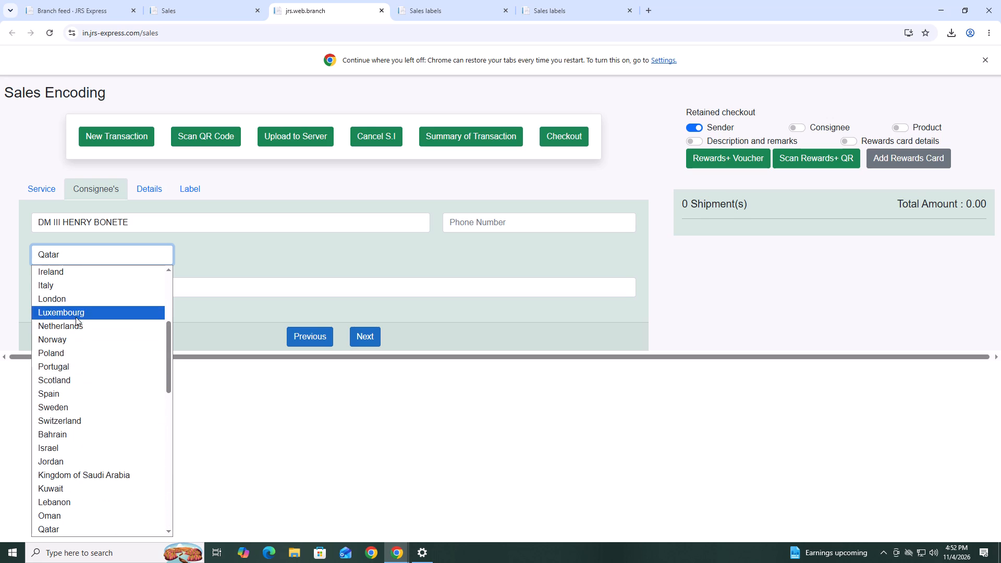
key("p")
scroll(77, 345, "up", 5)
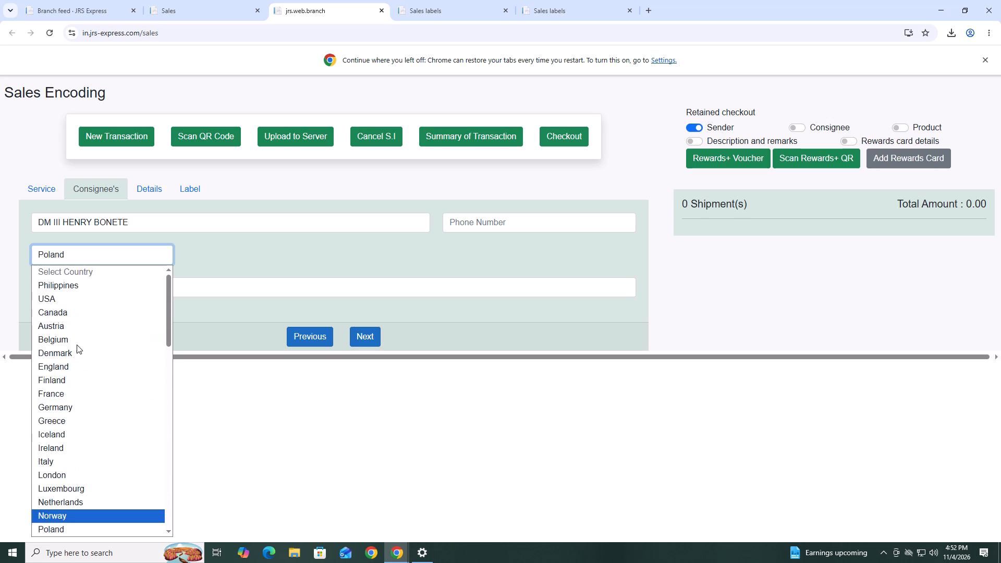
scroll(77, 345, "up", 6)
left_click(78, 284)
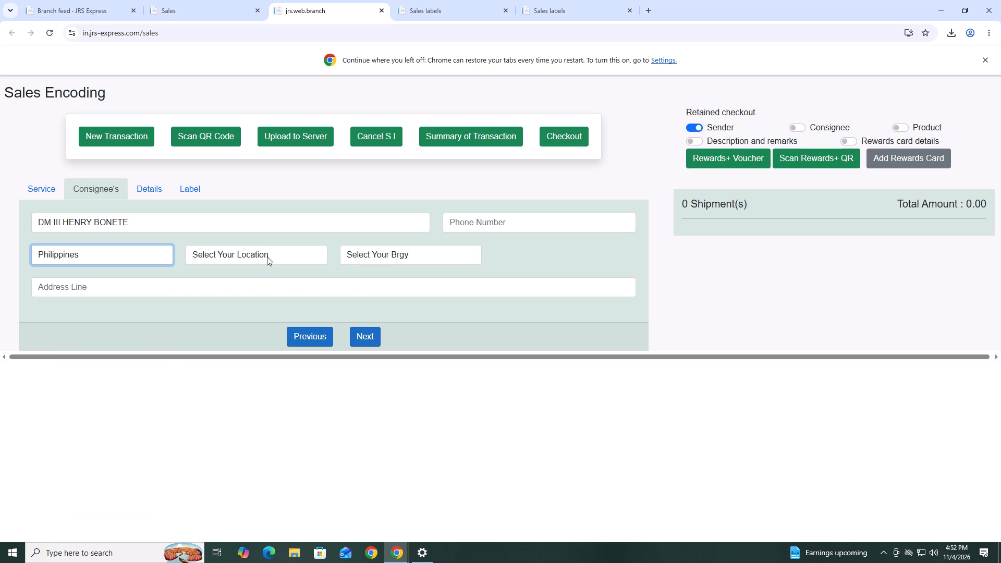
Set the consignee's location to Quezon City, Metro Manila and the barangay to Diliman.
left_click(267, 256)
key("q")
key("Tab")
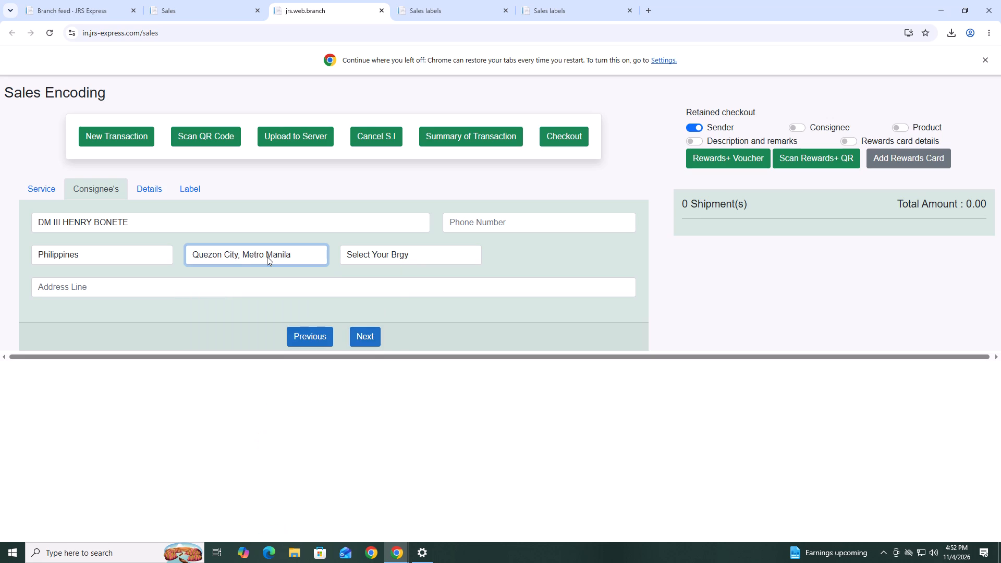
key("Tab")
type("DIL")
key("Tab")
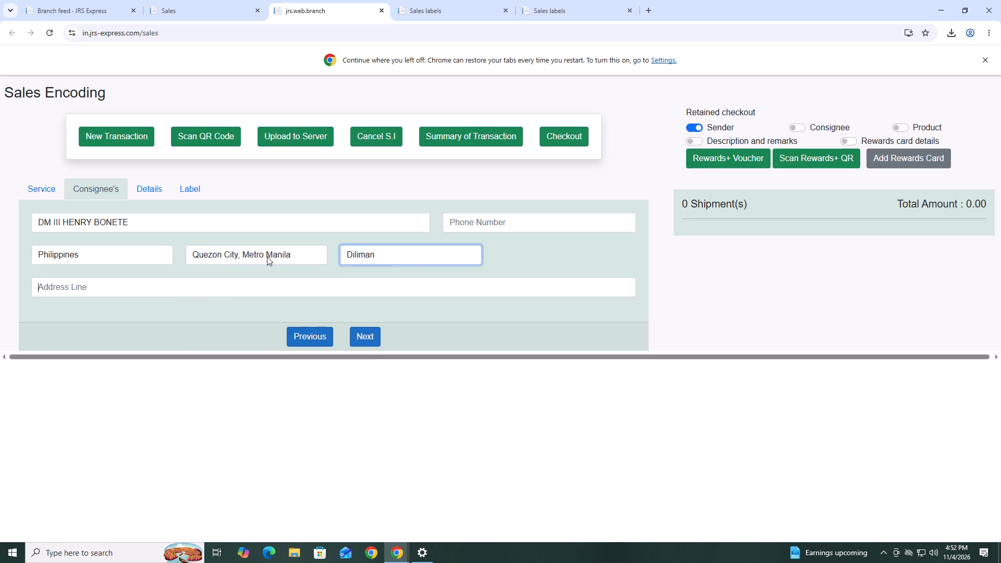
Enter the consignee's address line as NCR LARGE ACCOUNT DEPARTMENT SSS BLDG. EAST AVENUE.
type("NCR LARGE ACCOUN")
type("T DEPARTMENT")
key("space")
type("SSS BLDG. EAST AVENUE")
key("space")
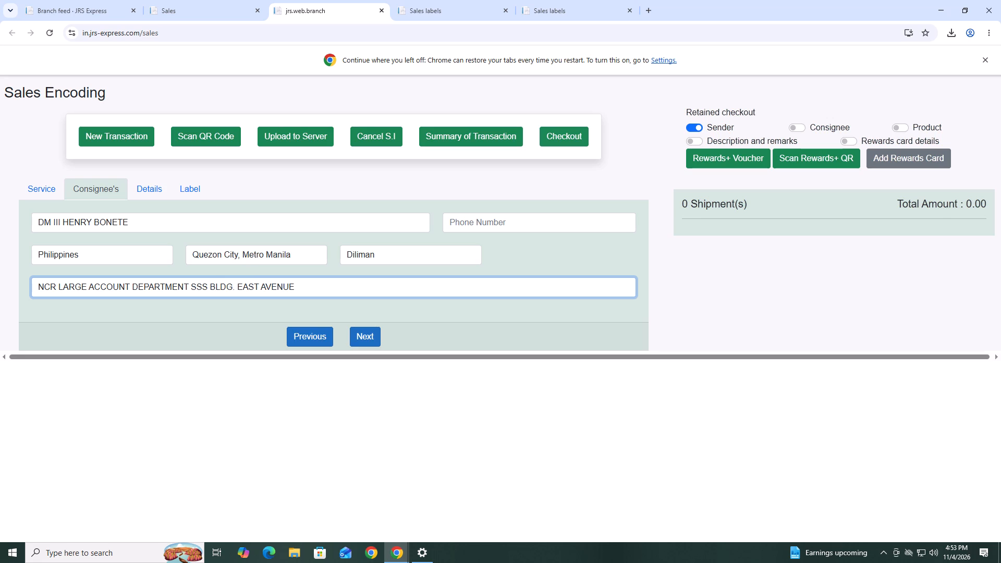
Set the shipment's contents to Documents in its details and add the shipment to the transaction.
left_click(361, 343)
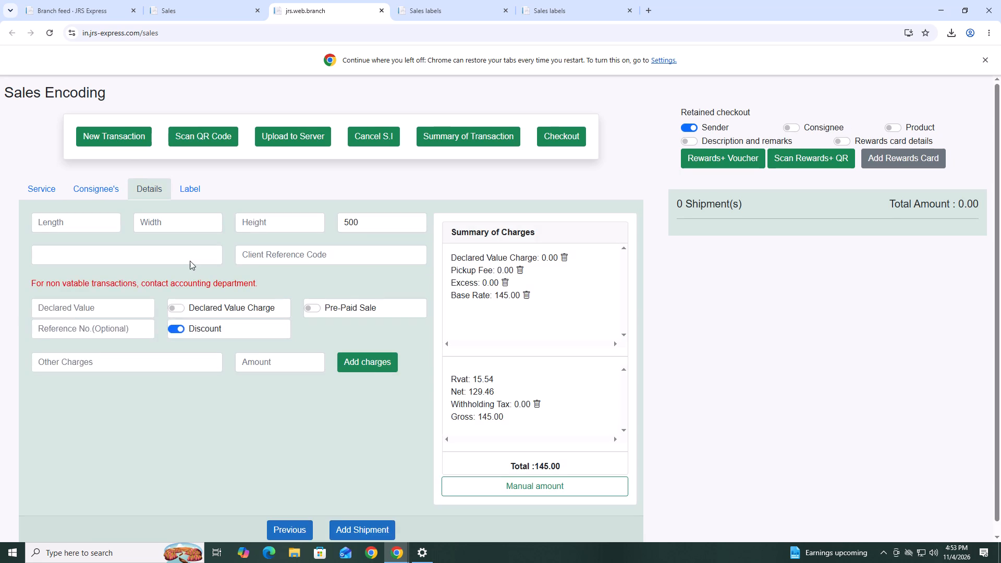
left_click(190, 261)
left_click(162, 331)
scroll(254, 487, "down", 7)
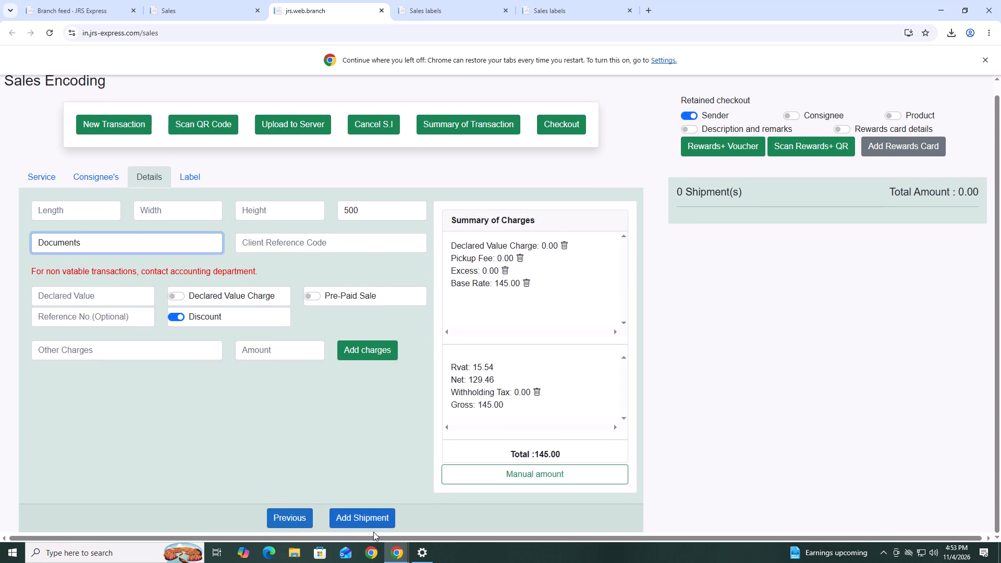
scroll(383, 512, "down", 5)
left_click(385, 517)
Check out the Quezon City shipment as a Pick Up transaction and print its labels on the Xprinter XP-410B.
scroll(870, 358, "up", 6)
left_click(538, 137)
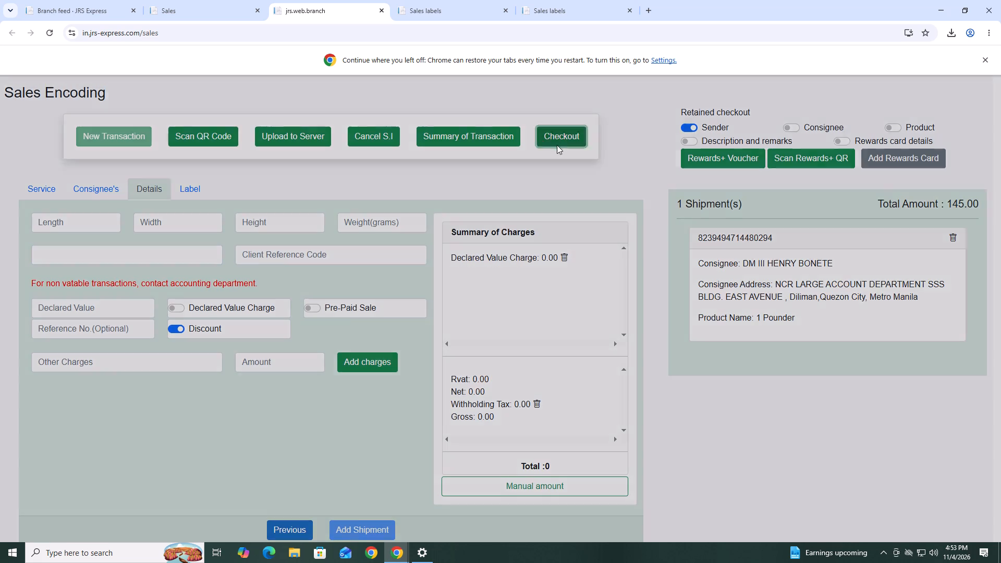
left_click(410, 331)
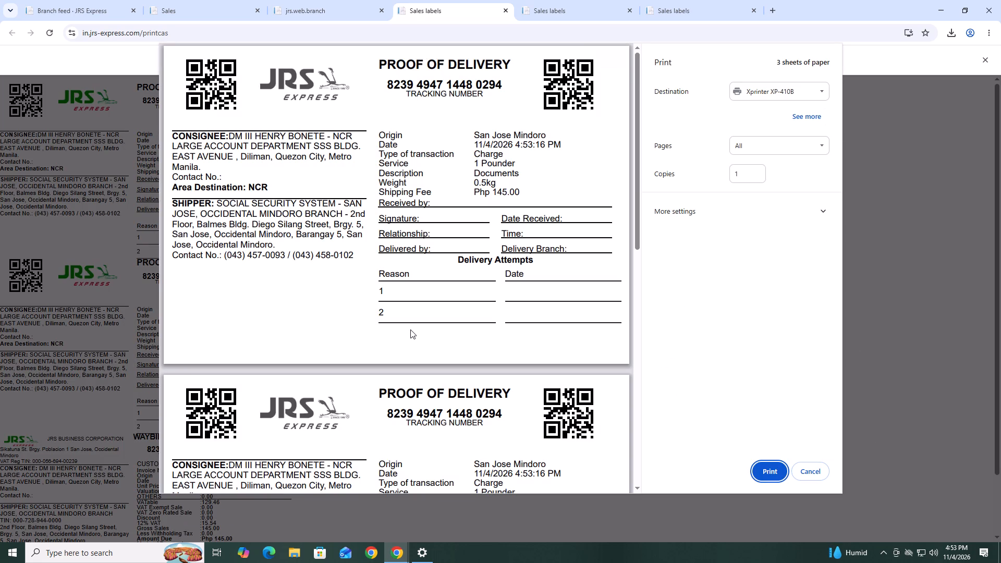
left_click(763, 467)
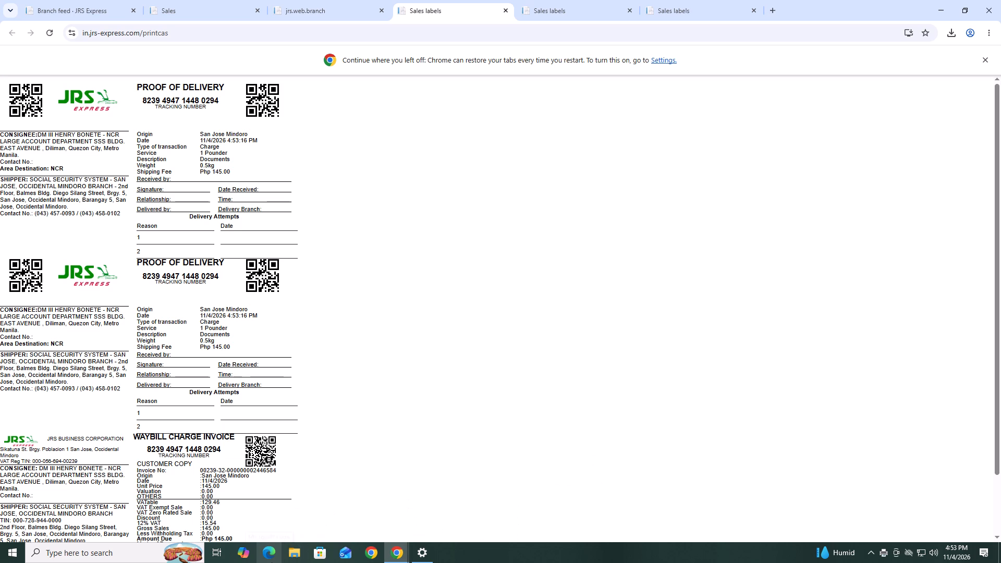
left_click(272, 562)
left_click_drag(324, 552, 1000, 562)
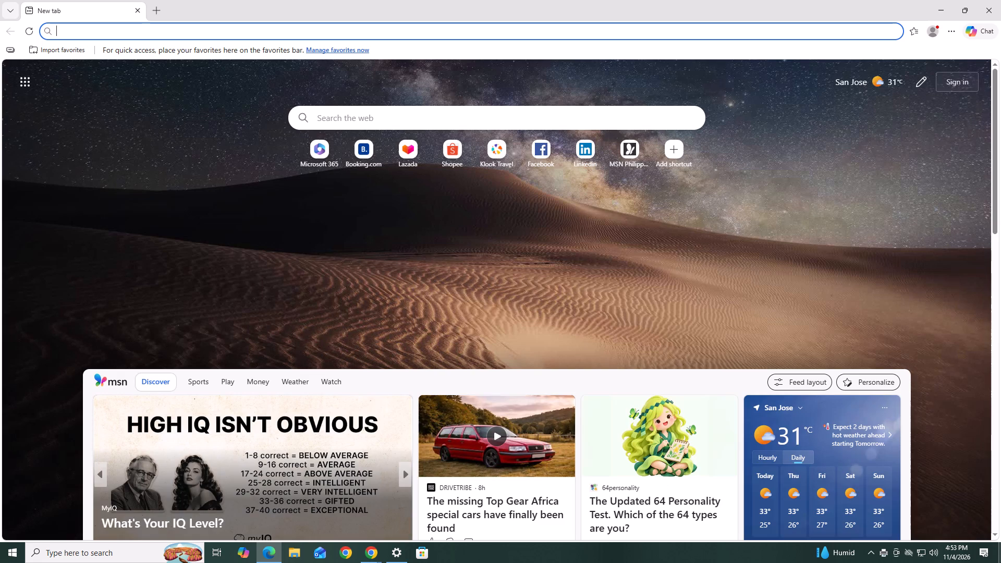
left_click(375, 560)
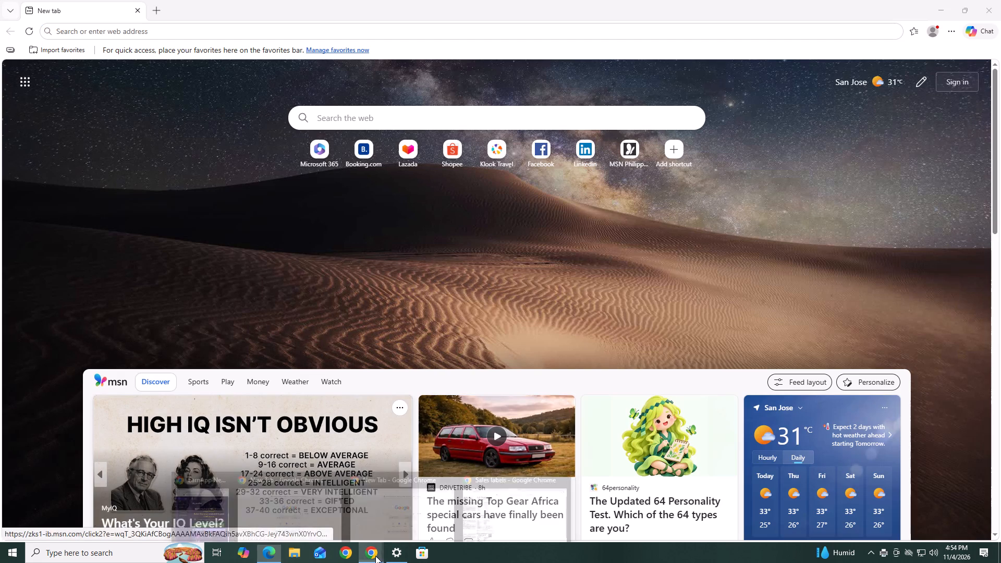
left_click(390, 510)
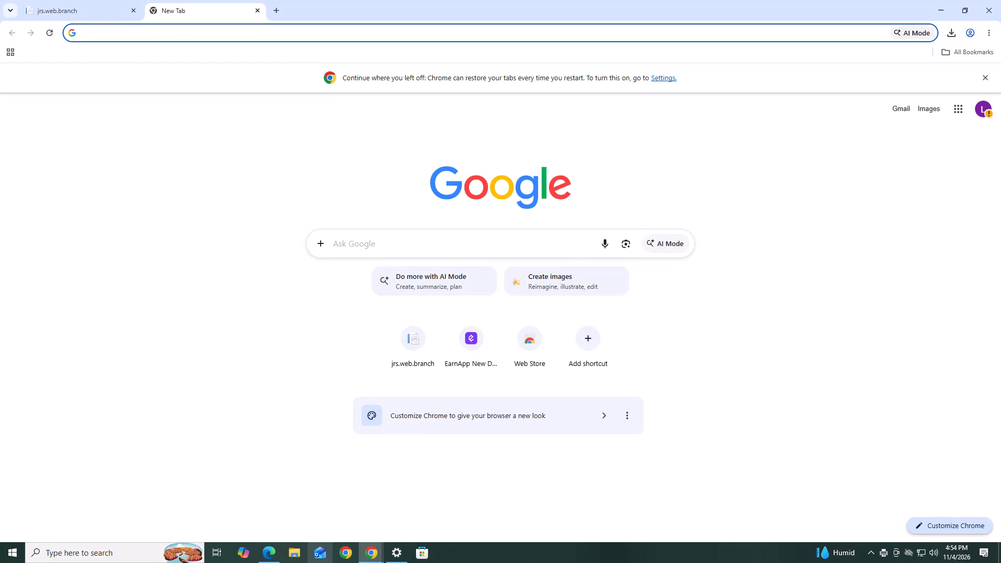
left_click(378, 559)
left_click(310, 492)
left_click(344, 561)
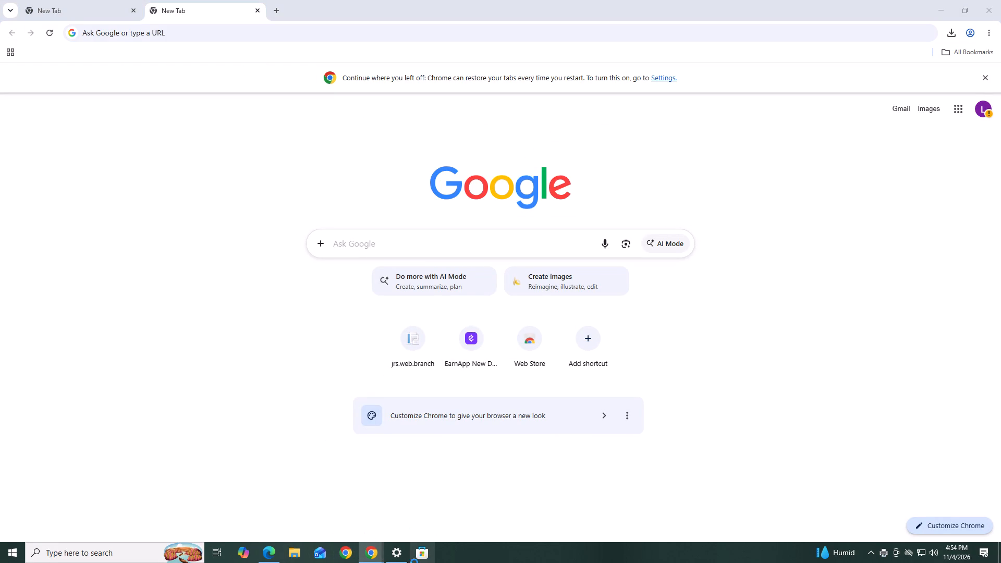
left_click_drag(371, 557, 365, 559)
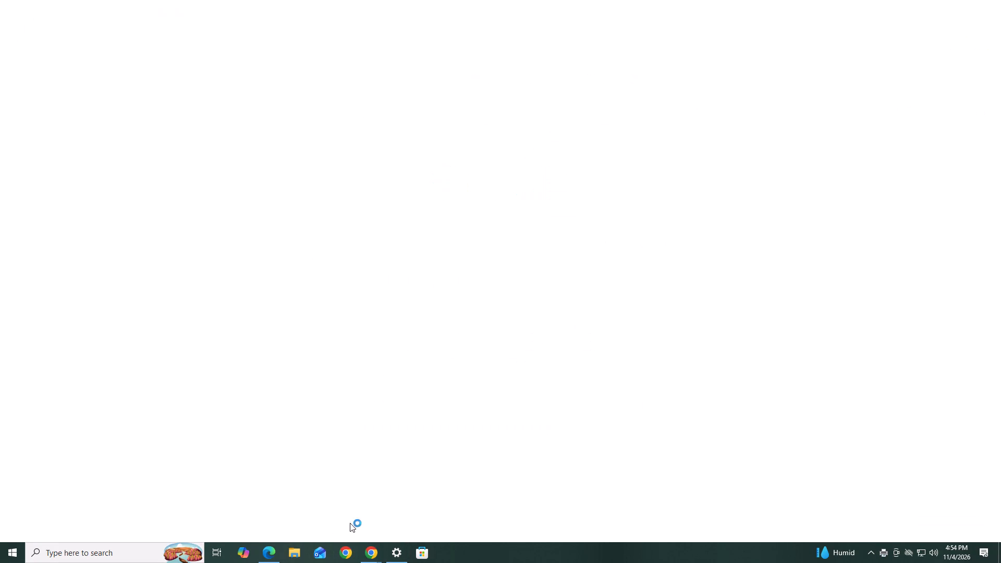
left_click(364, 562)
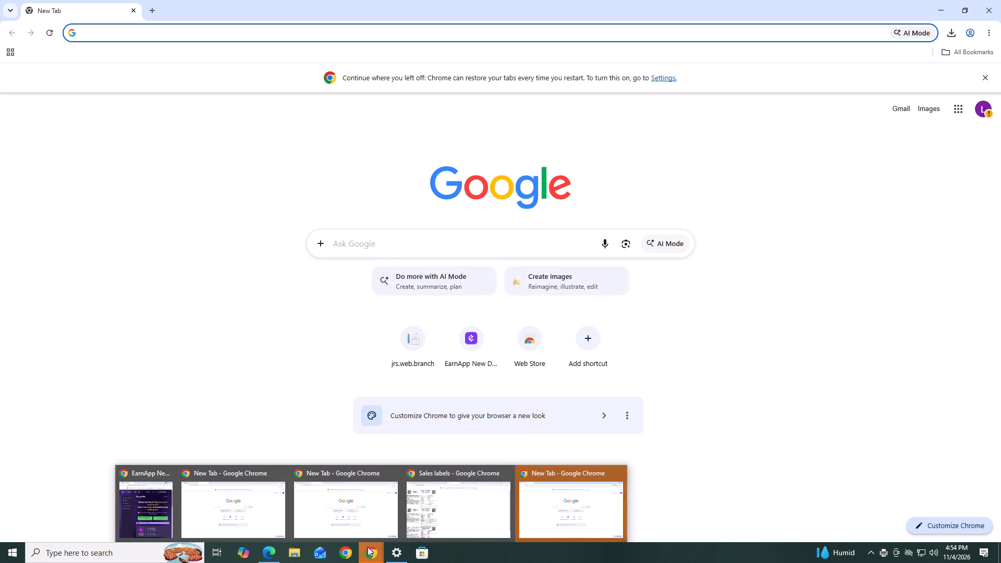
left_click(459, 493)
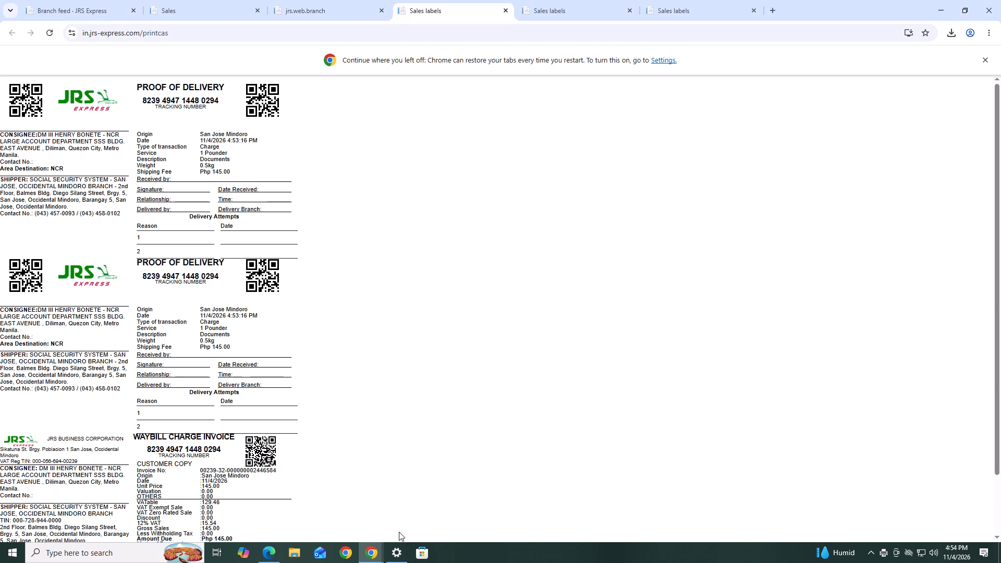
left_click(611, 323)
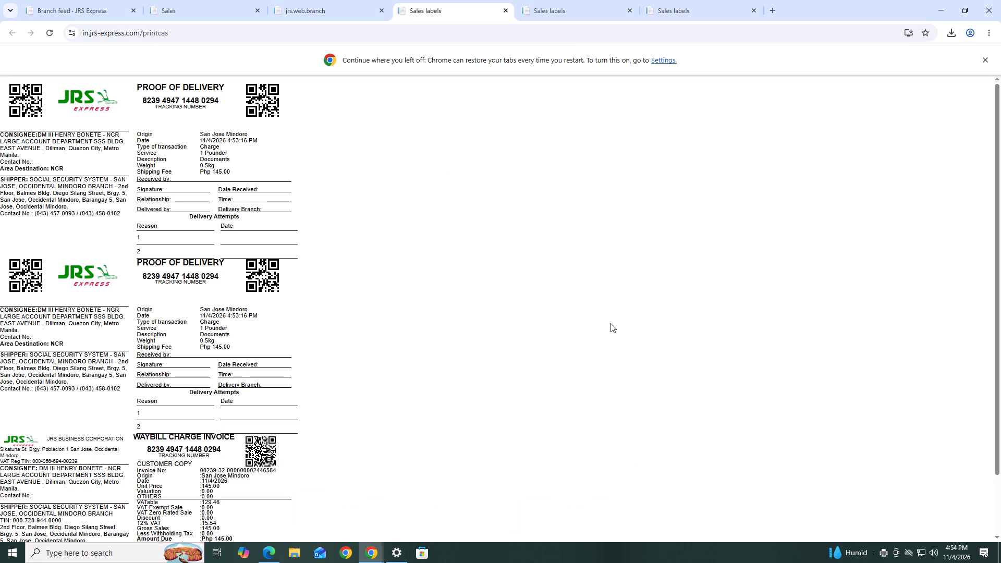
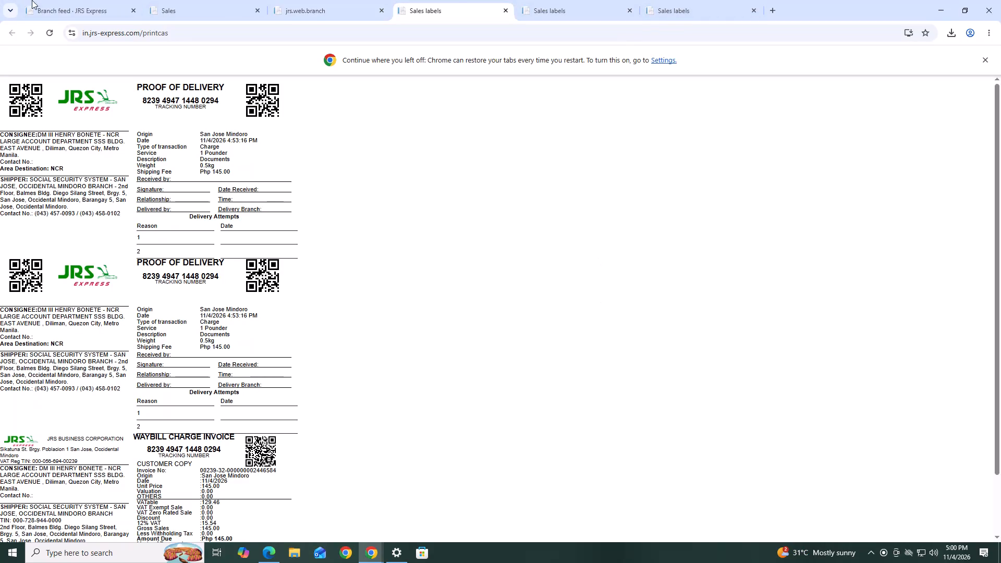
Close the printed sales labels of the Quezon City shipment and return to Sales Encoding.
left_click(507, 10)
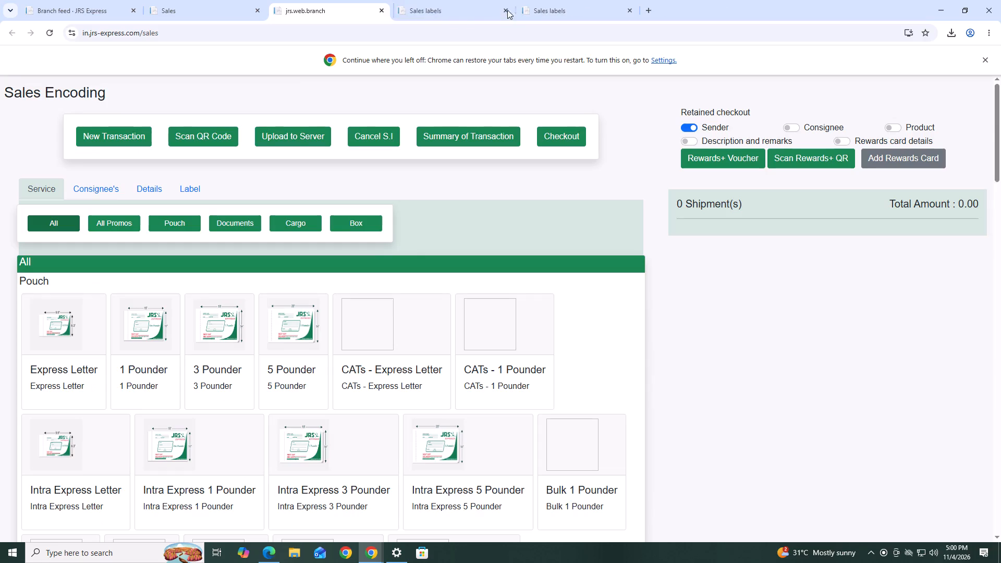
Turn off sender retention and start a new Cash transaction, opening the sender name for entry.
left_click(688, 124)
left_click(116, 139)
left_click(467, 189)
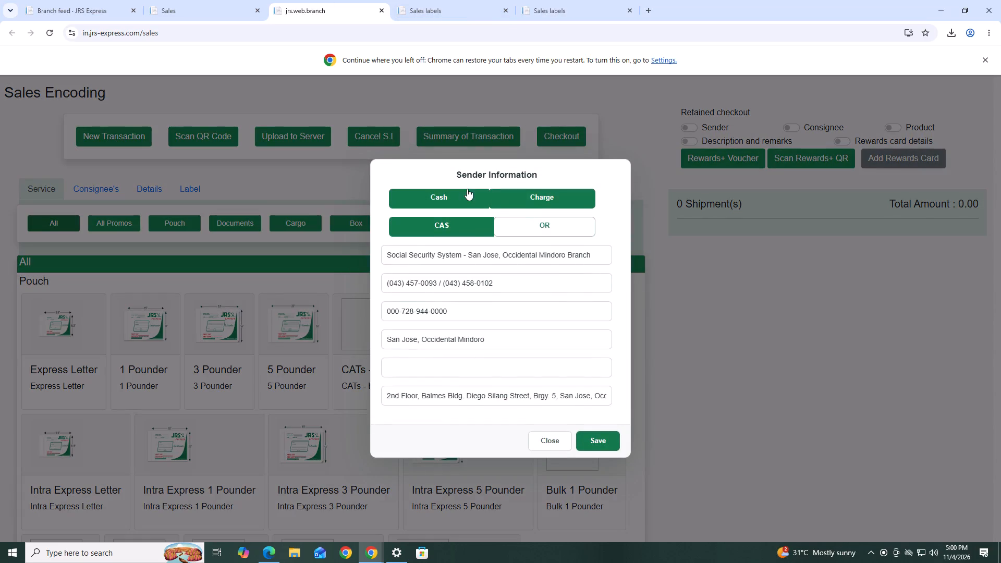
left_click(478, 256)
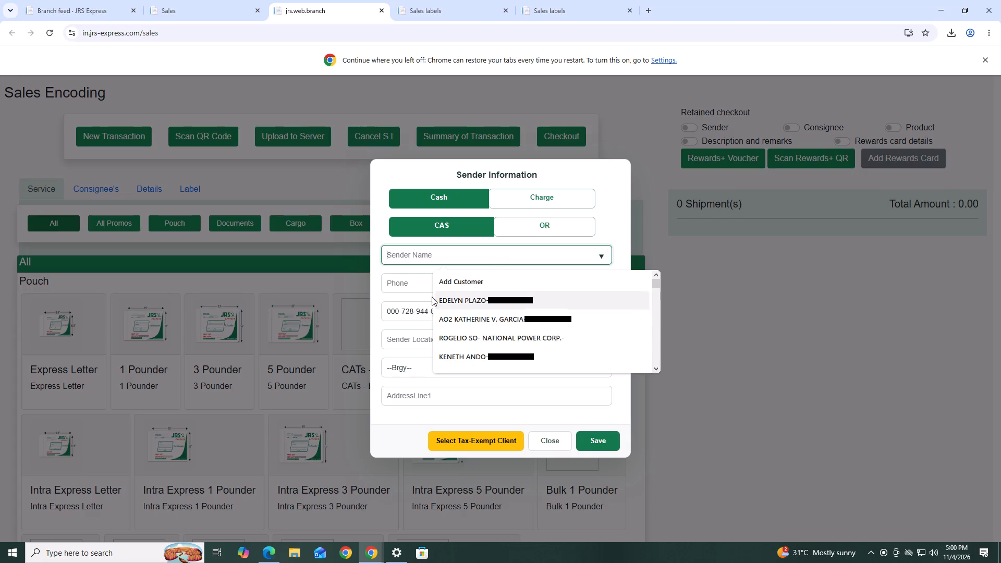
left_click(449, 258)
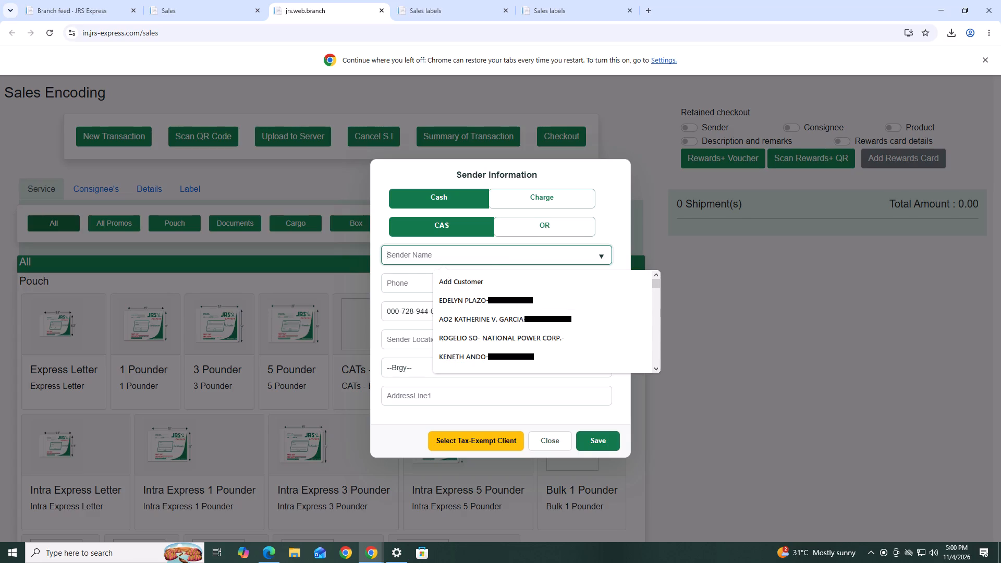